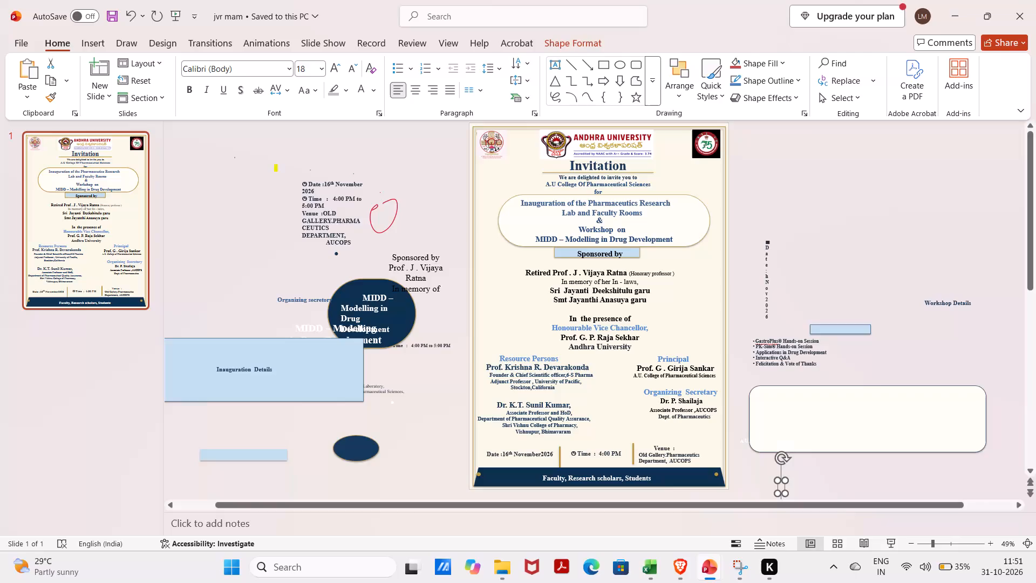
Insert "With Best Regards" before "Faculty, Research scholars, Students" in the dark blue footer banner, correcting any typos.
left_click(591, 478)
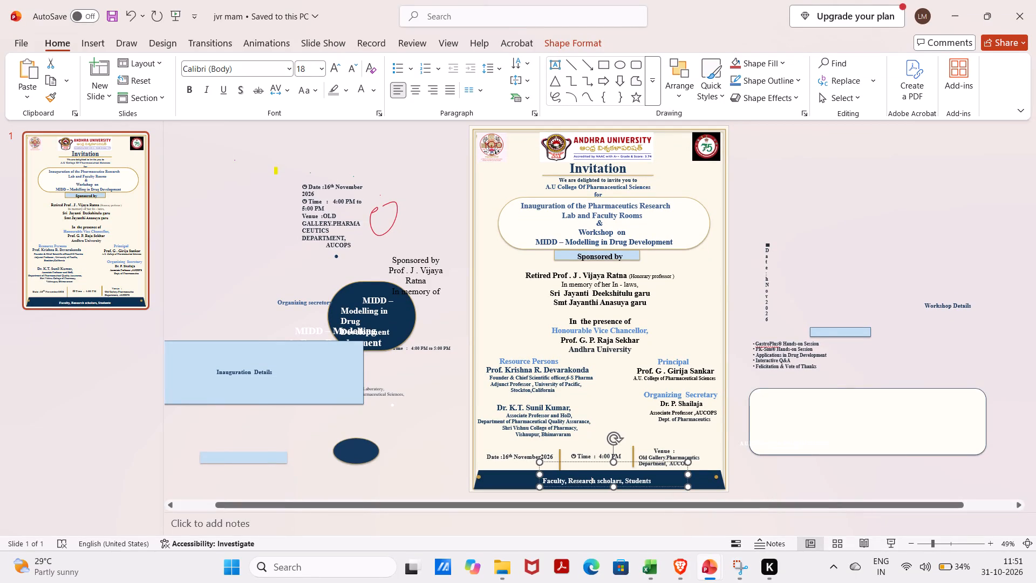
left_click(544, 480)
key("w")
type("uth")
key("space")
type("est")
key("space")
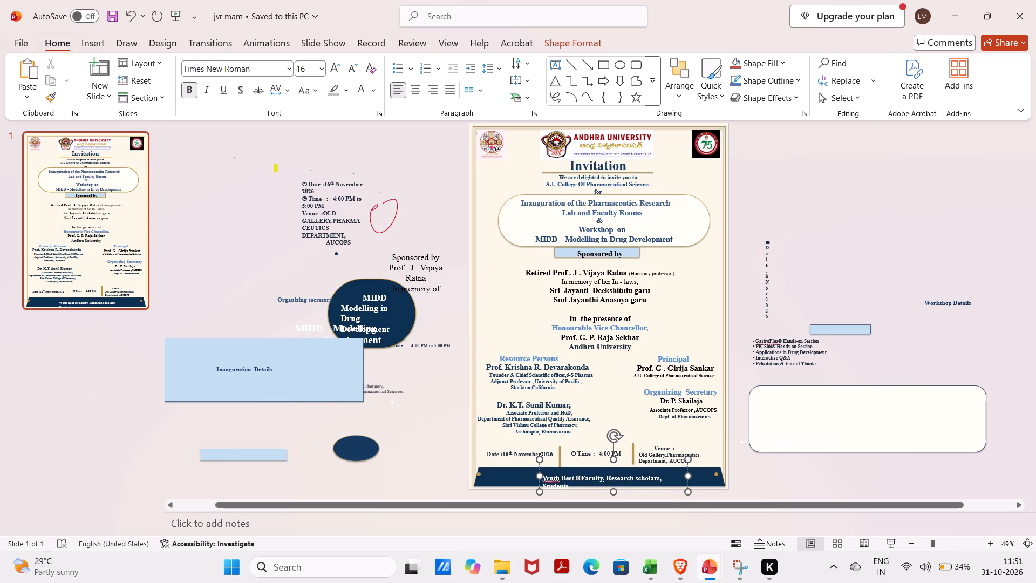
type("egardf")
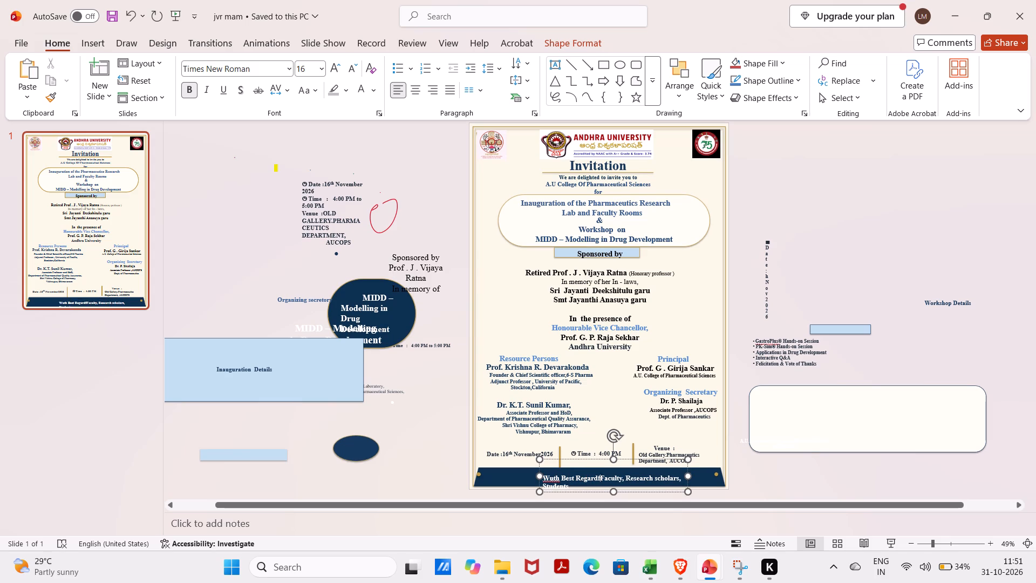
key("s")
key("space")
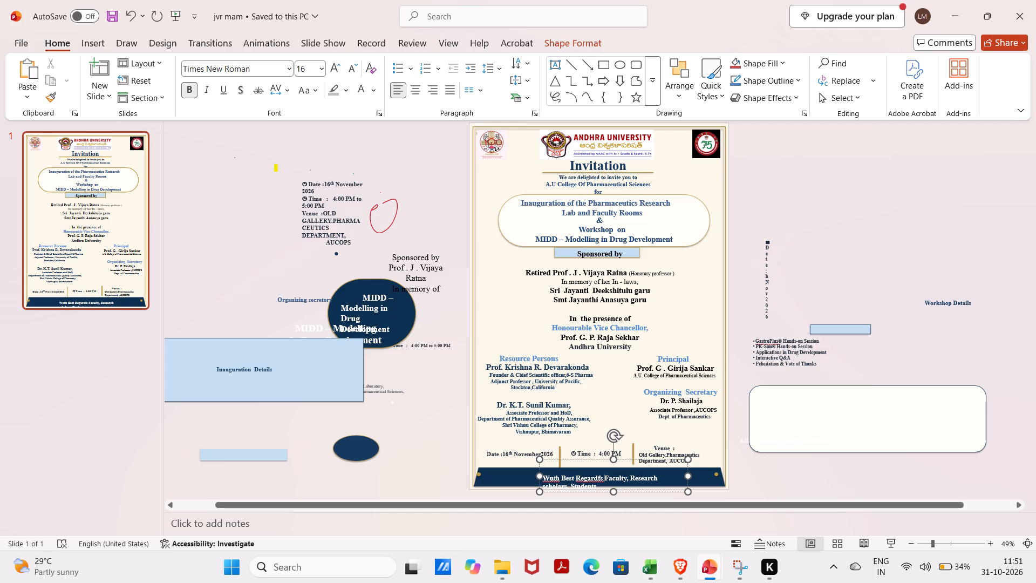
key("BackSpace")
key("BackSpace")
key("BackSpace")
type("s")
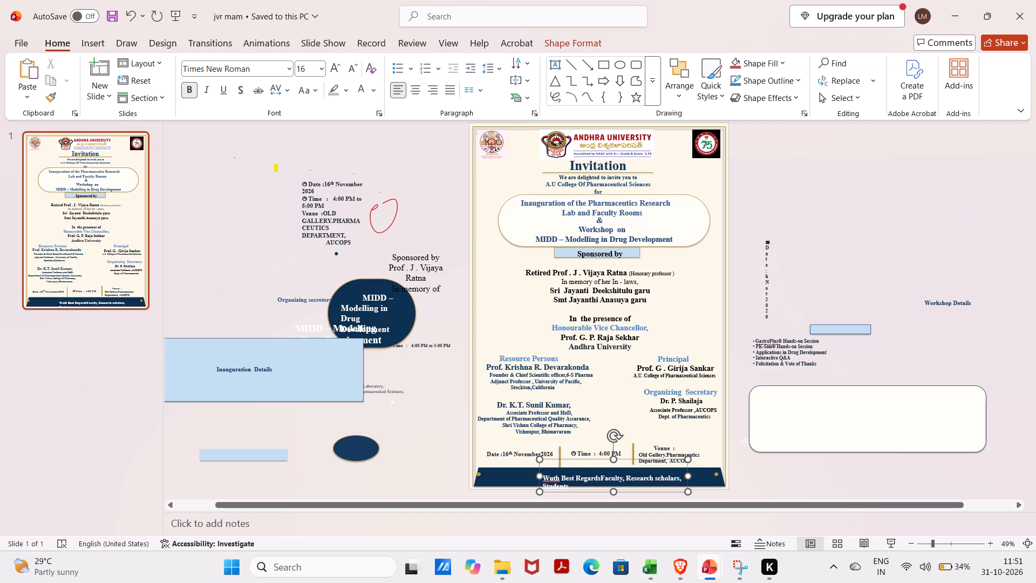
key("space")
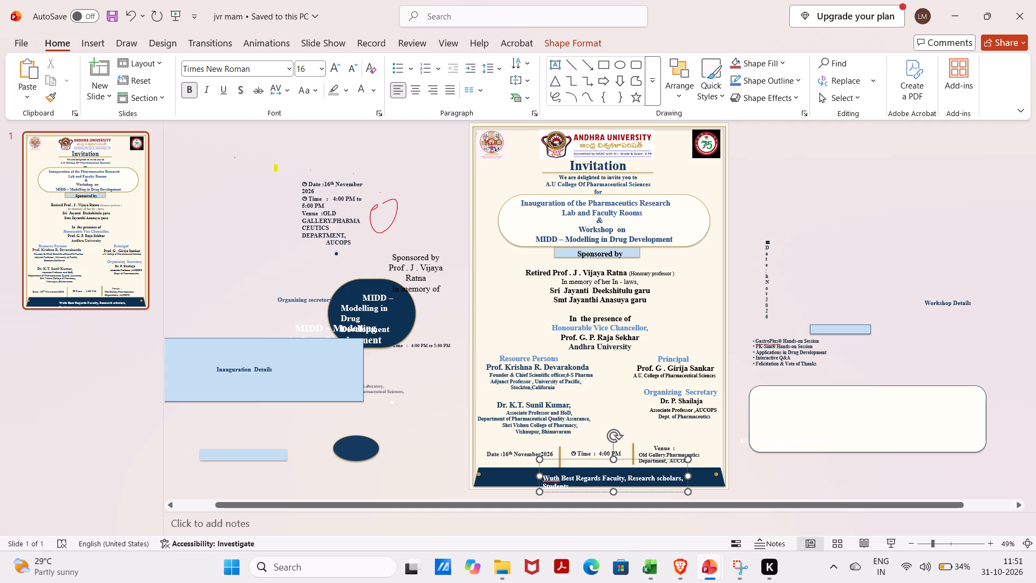
left_click(554, 480)
key("BackSpace")
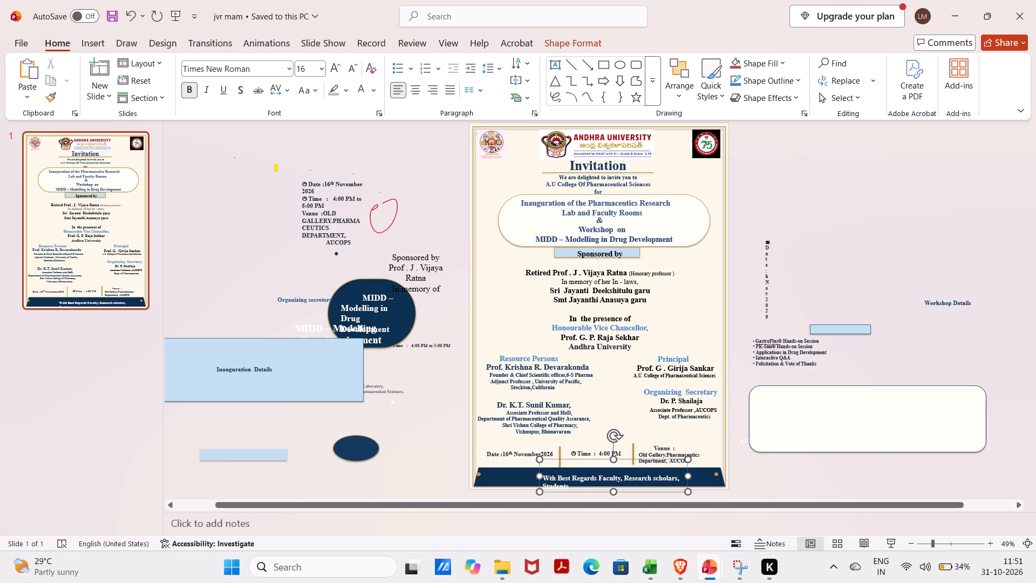
key("i")
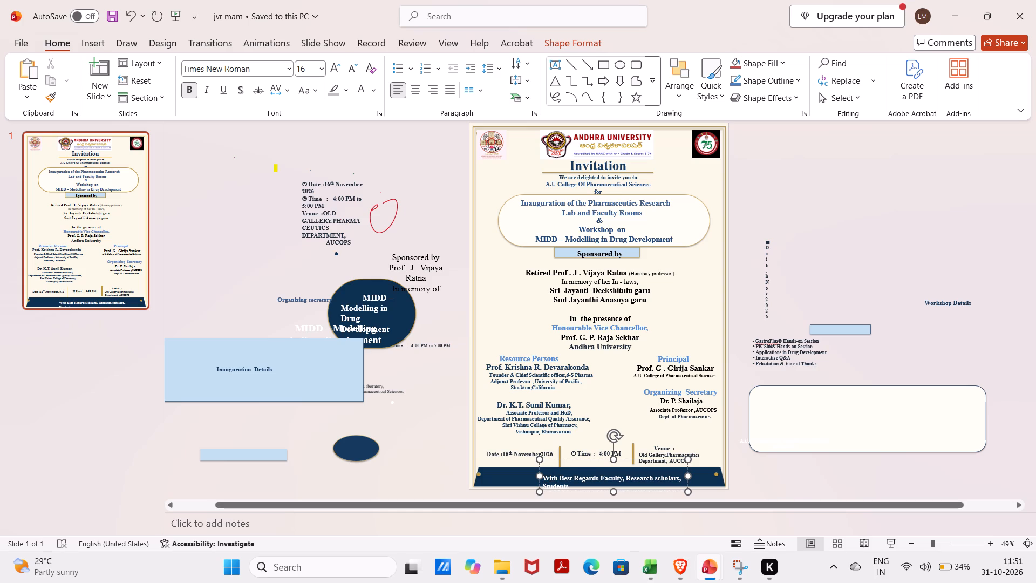
Widen the footer text box on its left side so the whole line fits on one row in the banner.
left_click_drag(538, 475, 506, 470)
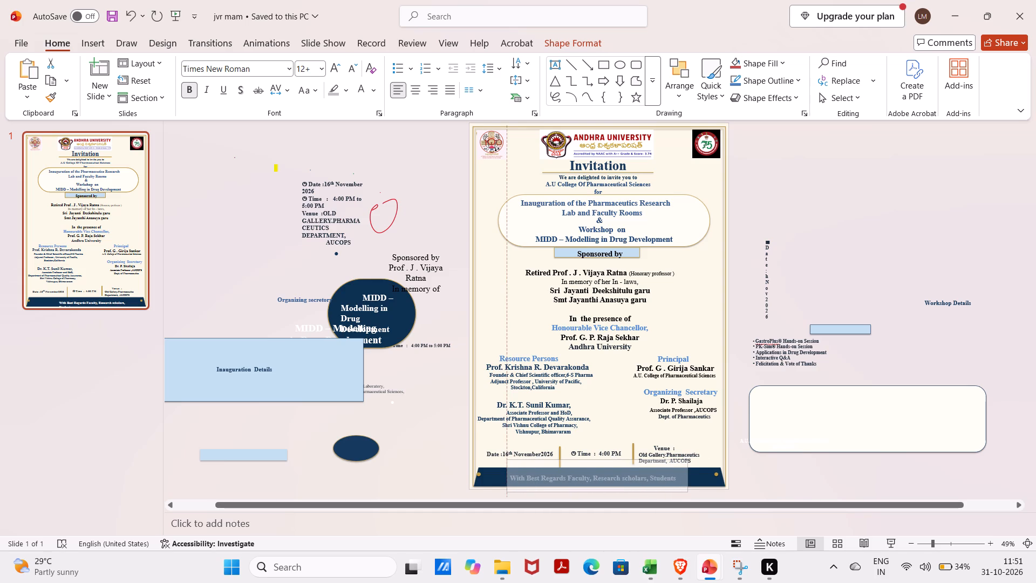
left_click_drag(506, 470, 507, 470)
left_click(676, 481)
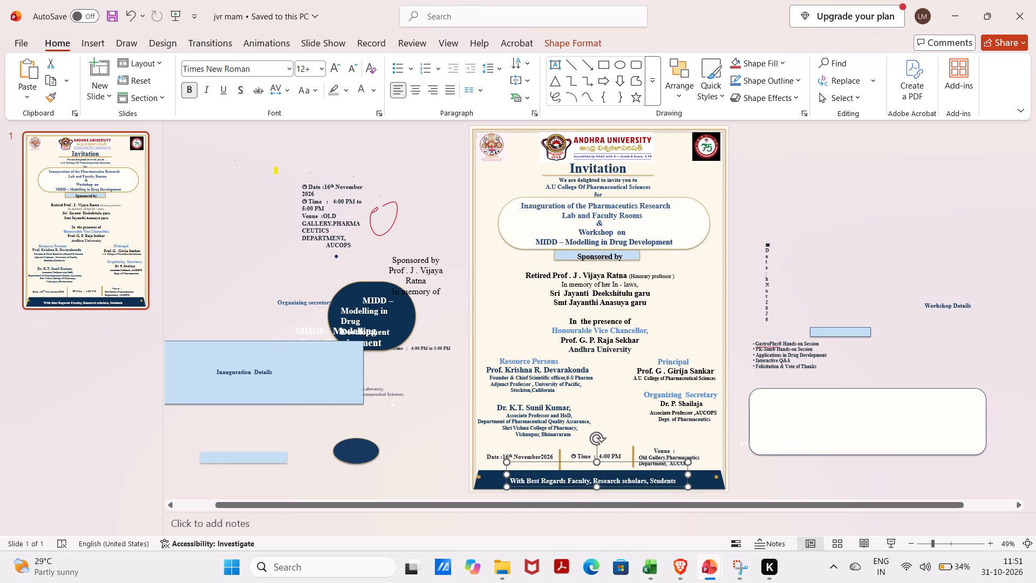
left_click(678, 480)
left_click(765, 475)
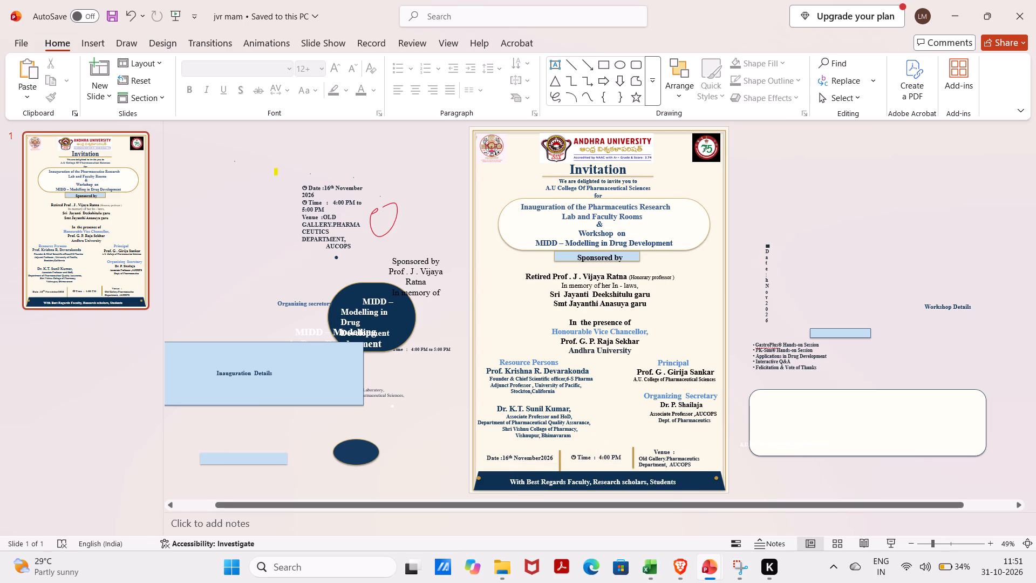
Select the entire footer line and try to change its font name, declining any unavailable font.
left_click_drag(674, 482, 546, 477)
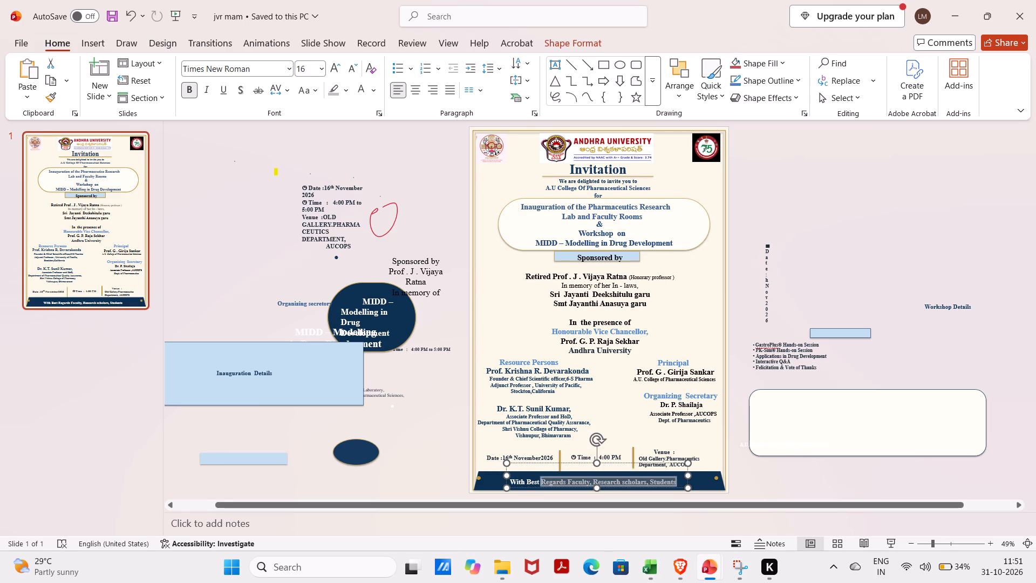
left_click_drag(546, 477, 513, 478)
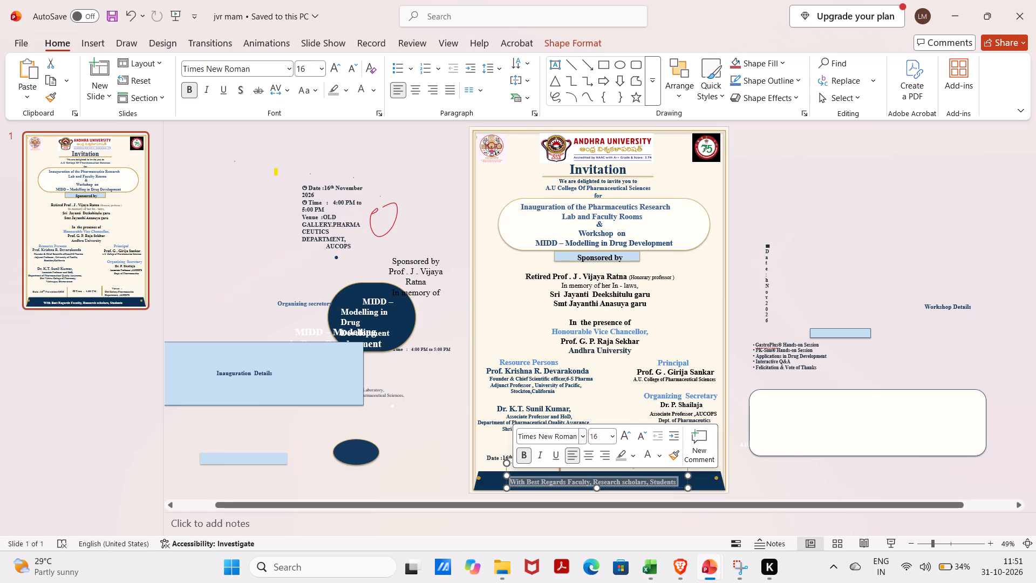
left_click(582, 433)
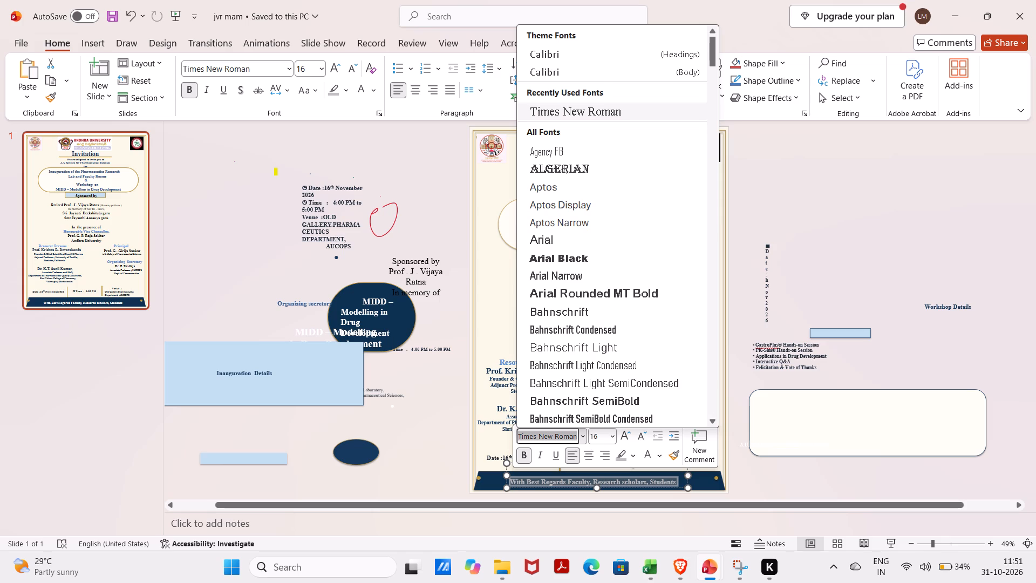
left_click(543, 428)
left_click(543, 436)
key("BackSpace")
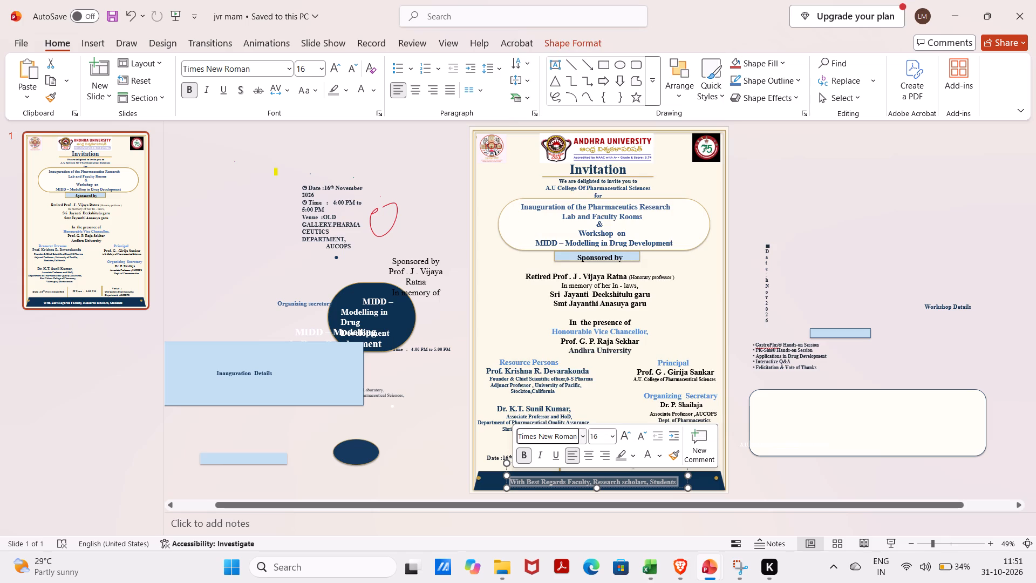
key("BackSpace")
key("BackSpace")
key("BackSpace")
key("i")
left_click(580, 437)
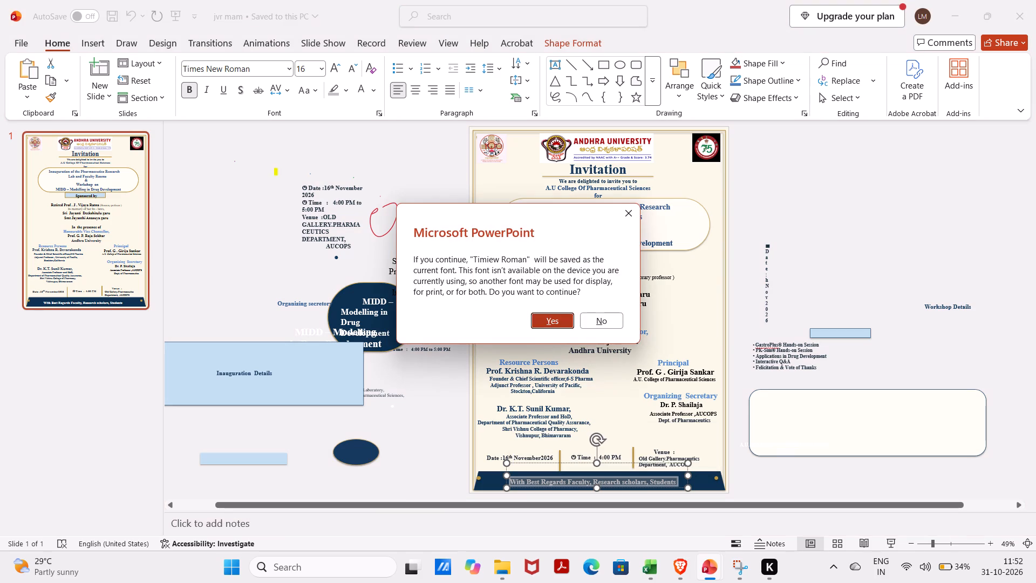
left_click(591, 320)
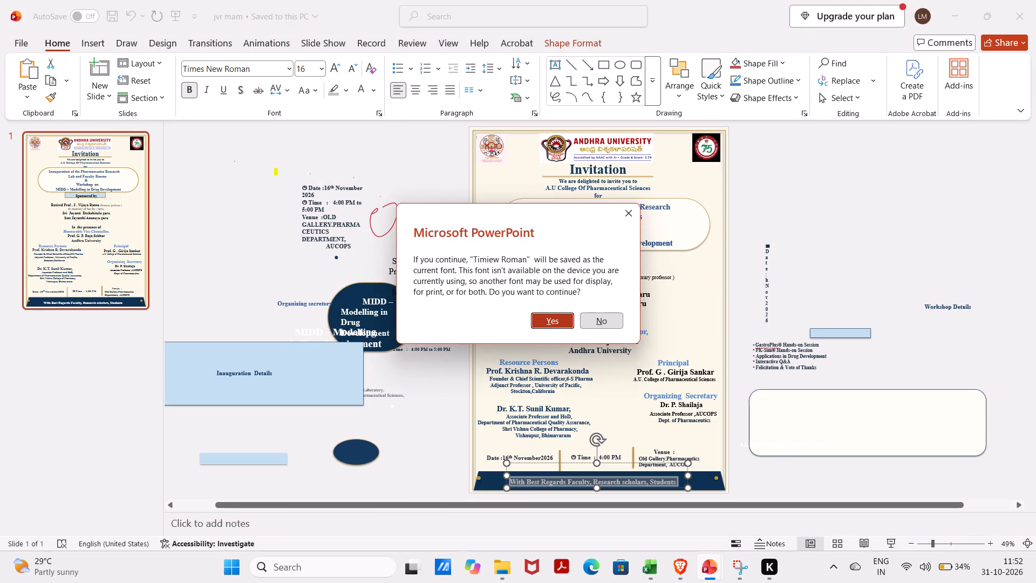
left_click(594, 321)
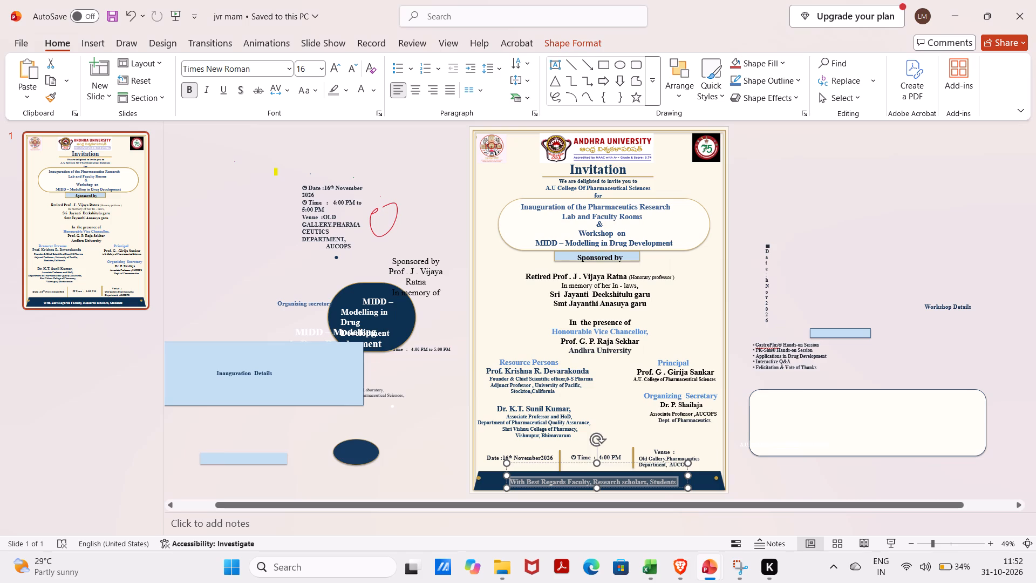
Set the font of the selected footer line to Bahnschrift Light SemiCondensed.
left_click(290, 70)
left_click(283, 430)
Look through the available fonts for another typeface for the footer line.
scroll(283, 430, "down", 5)
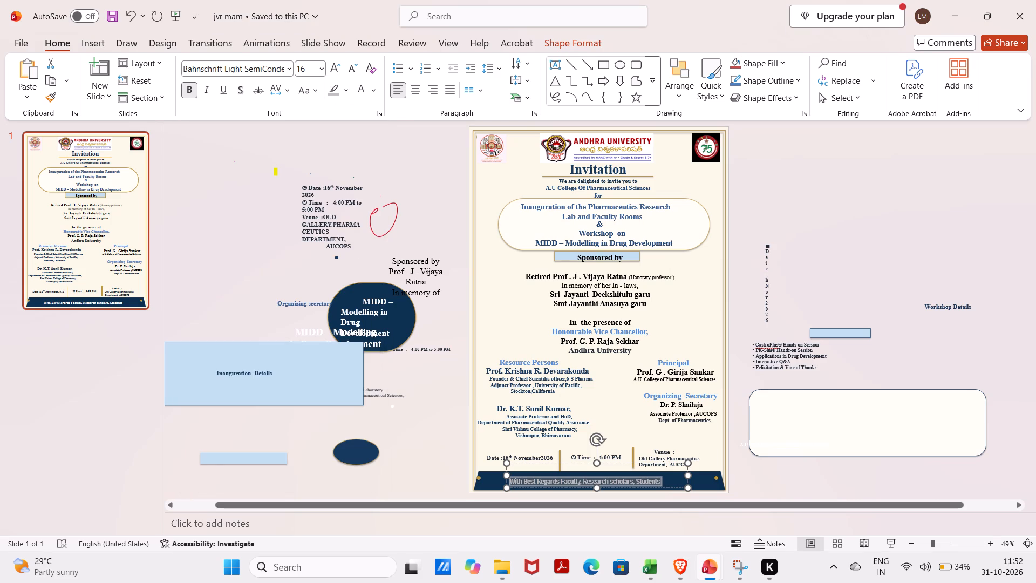
scroll(283, 430, "down", 3)
left_click(284, 67)
left_click(288, 68)
scroll(278, 265, "down", 1)
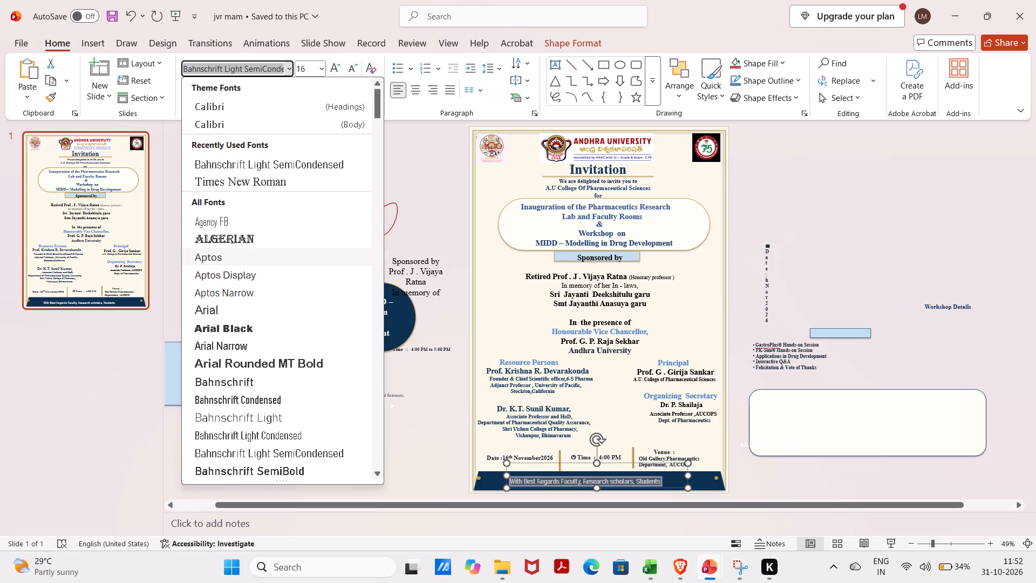
scroll(278, 265, "down", 9)
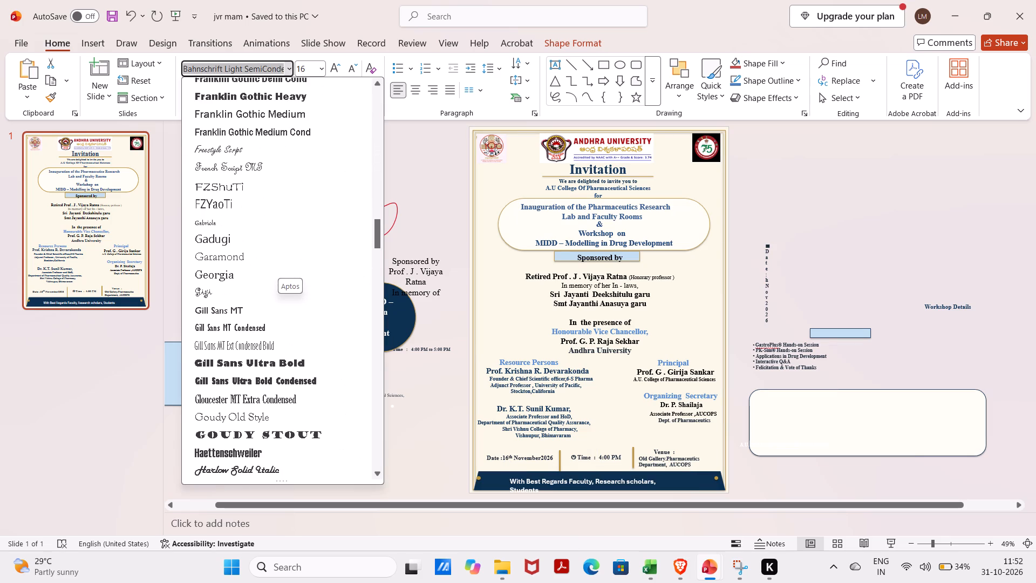
scroll(278, 265, "down", 1)
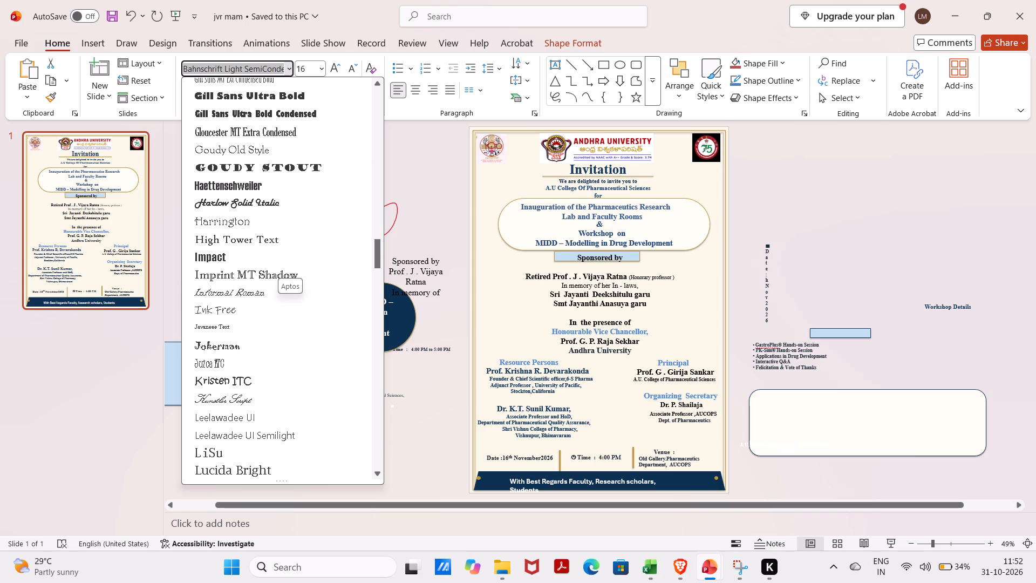
scroll(278, 265, "down", 1)
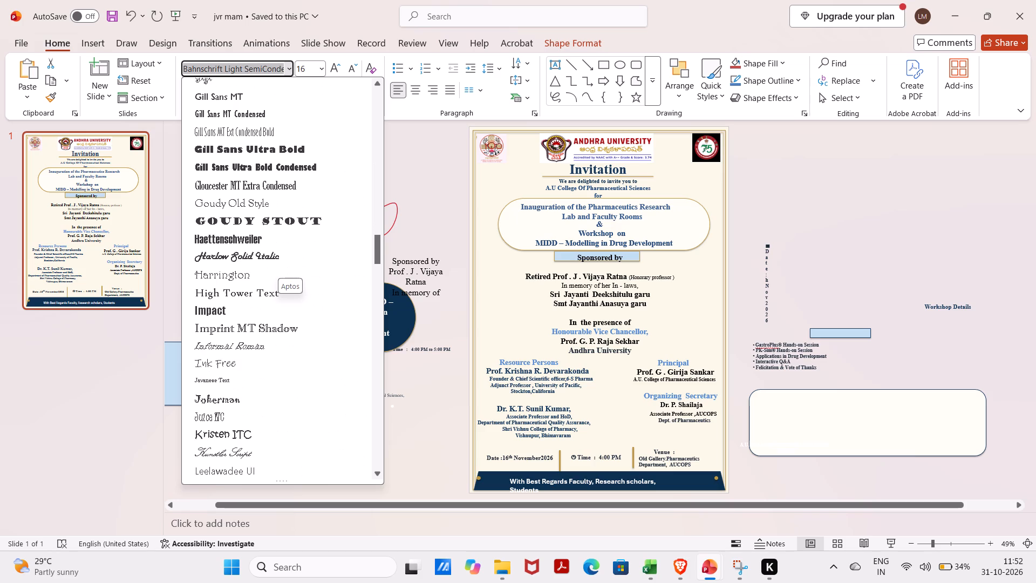
scroll(278, 265, "down", 1)
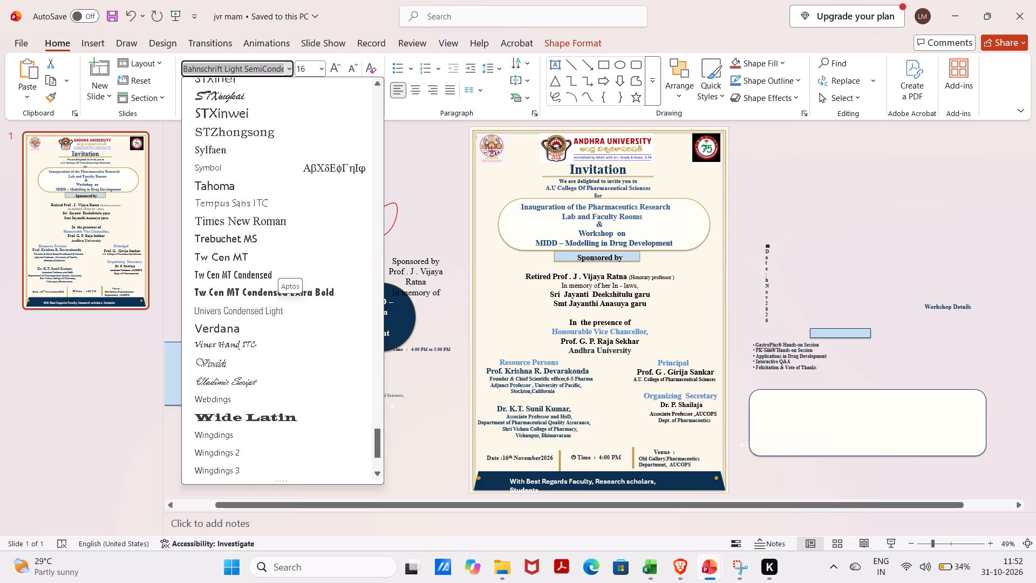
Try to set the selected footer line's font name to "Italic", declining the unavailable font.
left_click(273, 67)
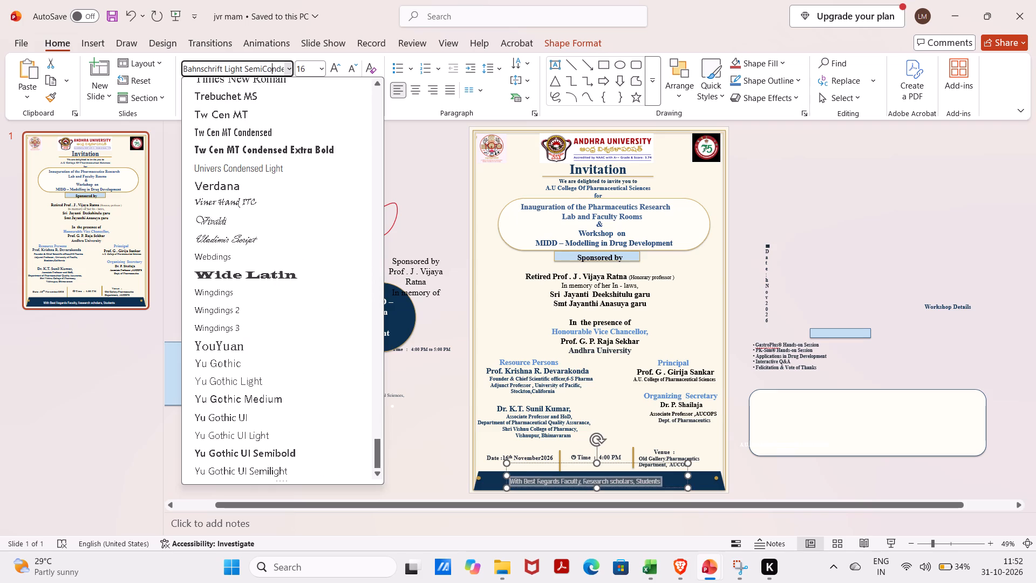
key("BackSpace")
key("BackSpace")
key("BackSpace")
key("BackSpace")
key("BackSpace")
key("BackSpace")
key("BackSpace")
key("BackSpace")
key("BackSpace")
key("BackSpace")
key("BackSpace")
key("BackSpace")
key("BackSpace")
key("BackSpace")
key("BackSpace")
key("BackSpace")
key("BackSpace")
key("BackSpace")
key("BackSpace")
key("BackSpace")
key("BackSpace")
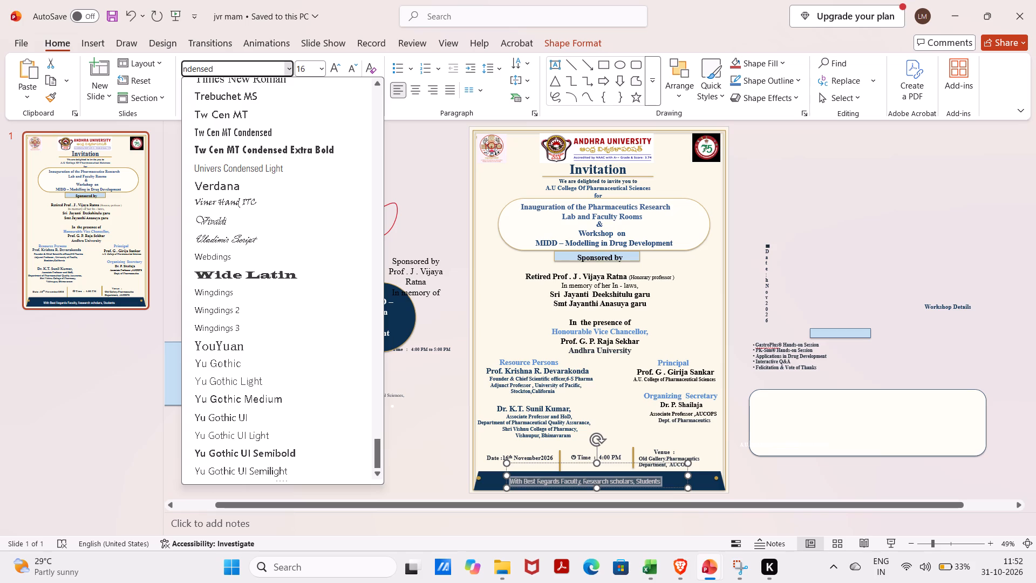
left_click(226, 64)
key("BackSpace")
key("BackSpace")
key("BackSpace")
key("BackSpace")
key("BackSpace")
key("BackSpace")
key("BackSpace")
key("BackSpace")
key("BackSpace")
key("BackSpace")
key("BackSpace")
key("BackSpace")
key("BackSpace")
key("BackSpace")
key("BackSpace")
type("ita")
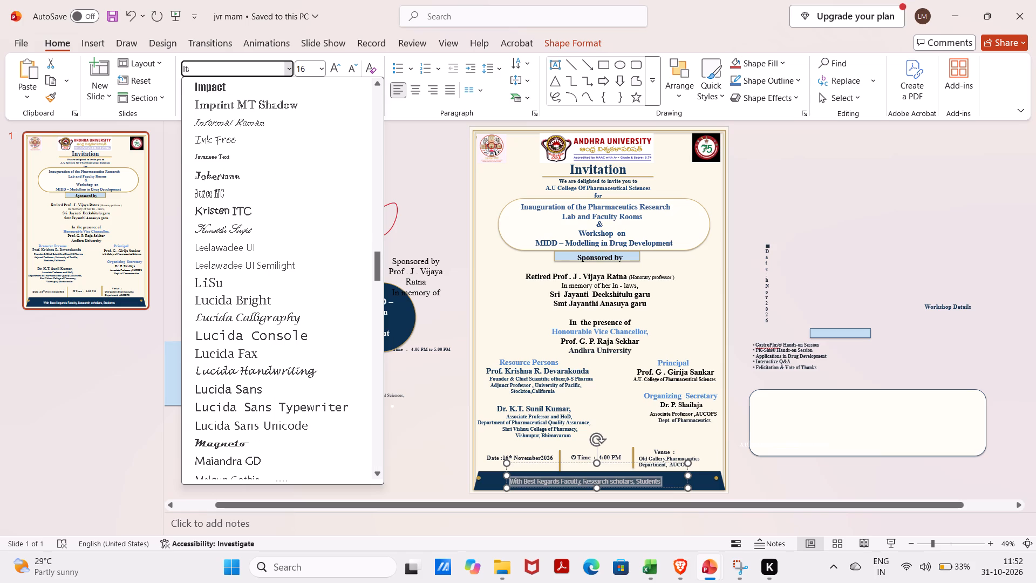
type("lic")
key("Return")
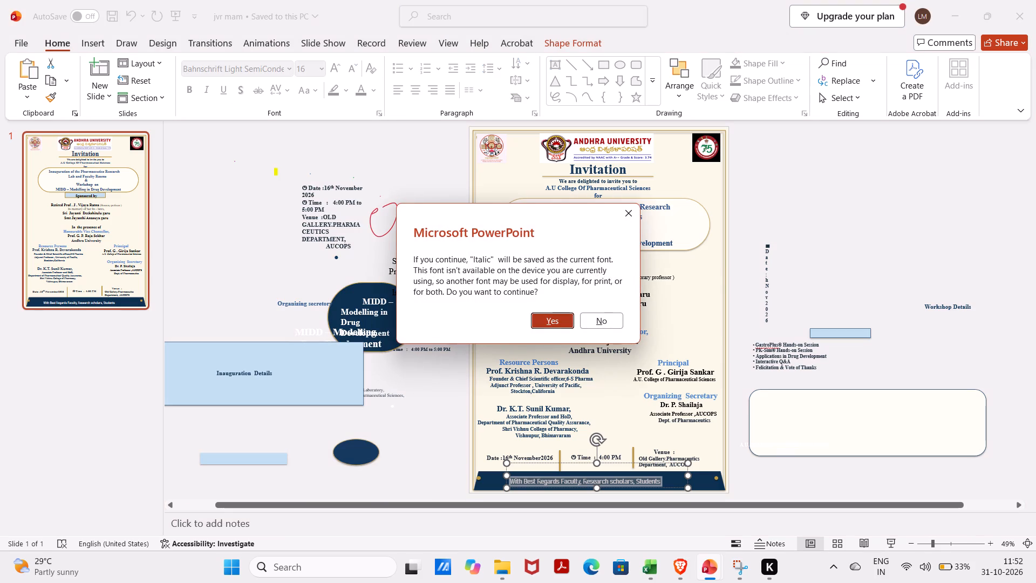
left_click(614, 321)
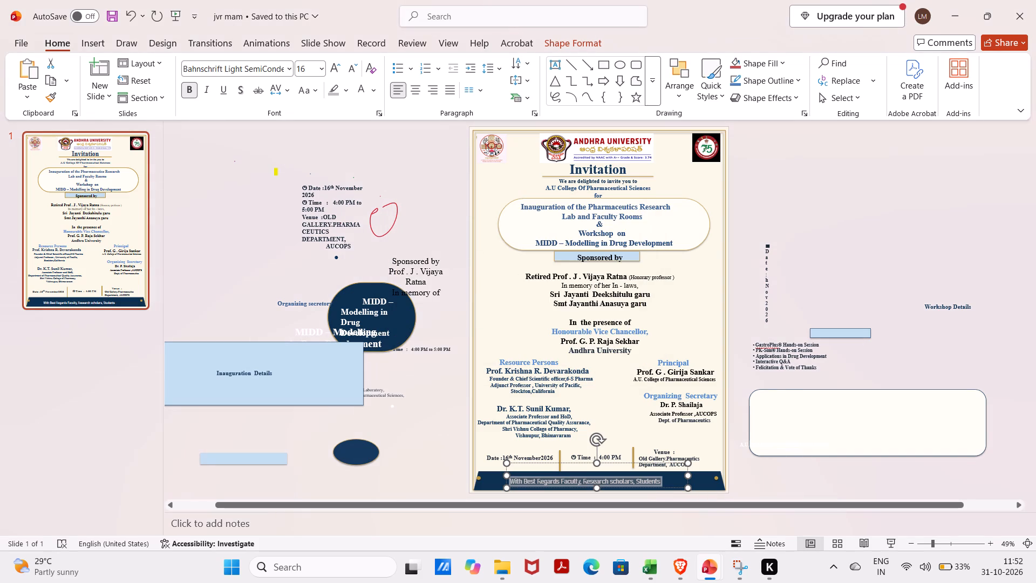
Italicise the selected footer line and set its font to Times New Roman.
left_click(207, 90)
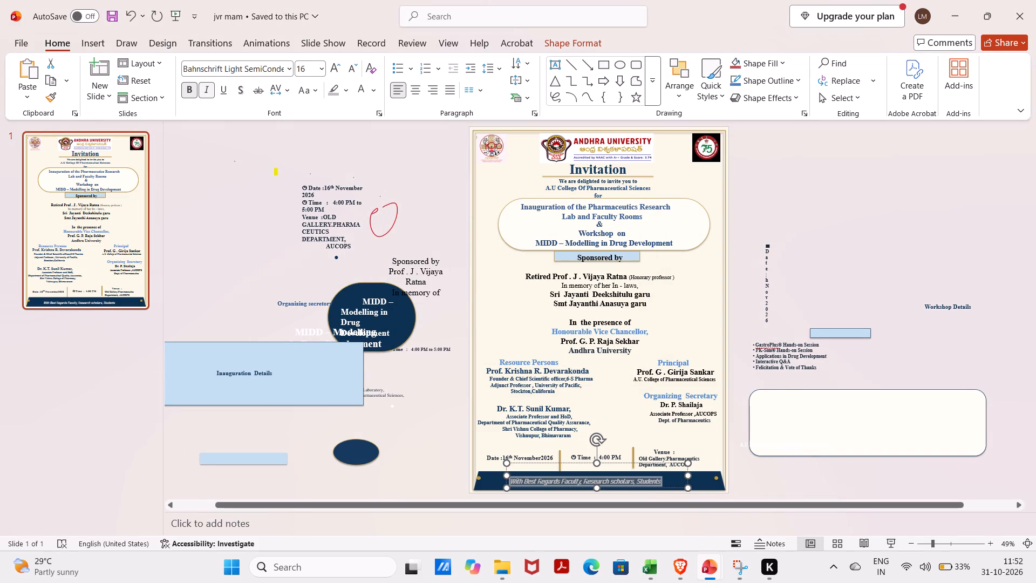
left_click(291, 66)
left_click(272, 180)
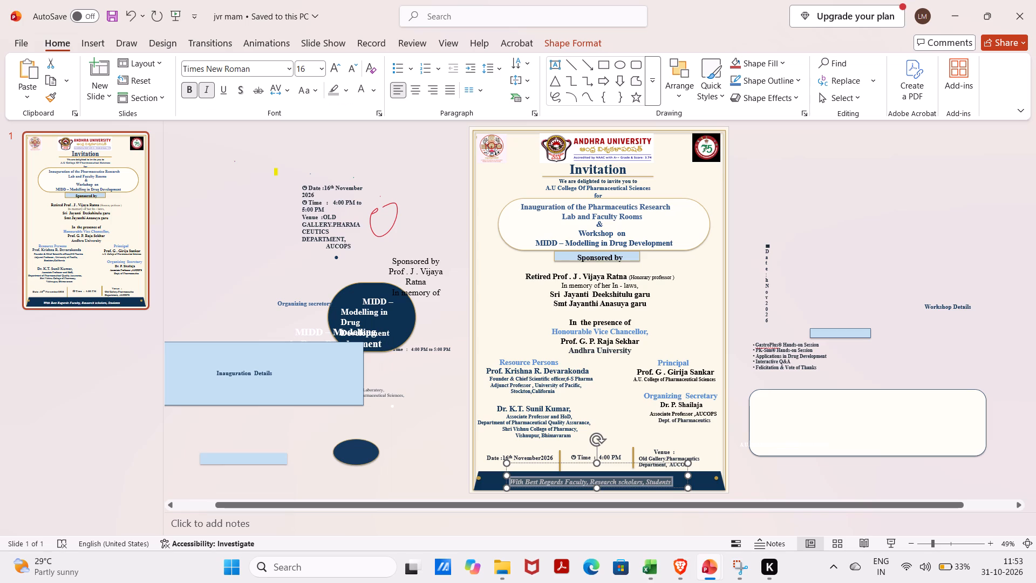
left_click(239, 221)
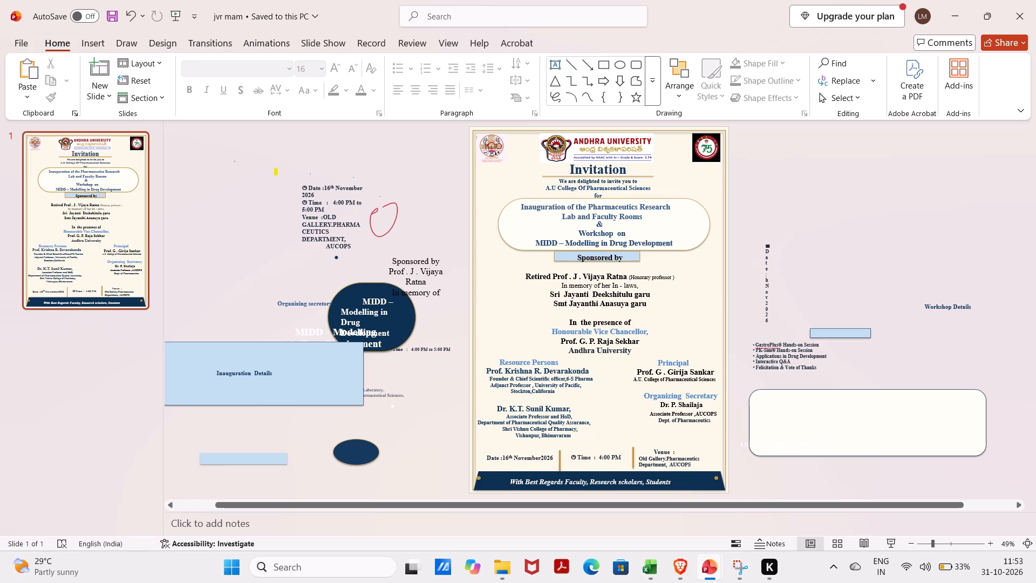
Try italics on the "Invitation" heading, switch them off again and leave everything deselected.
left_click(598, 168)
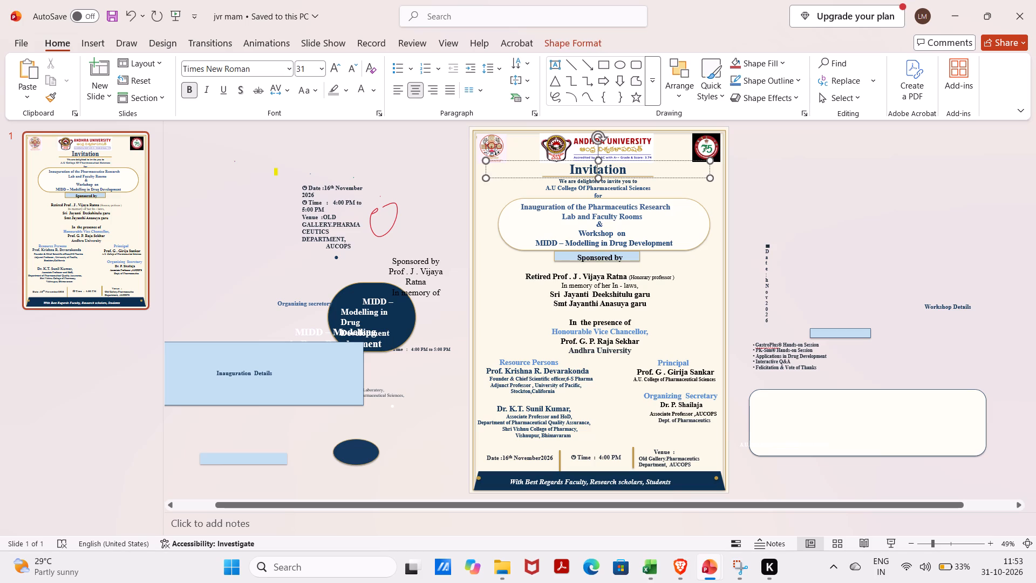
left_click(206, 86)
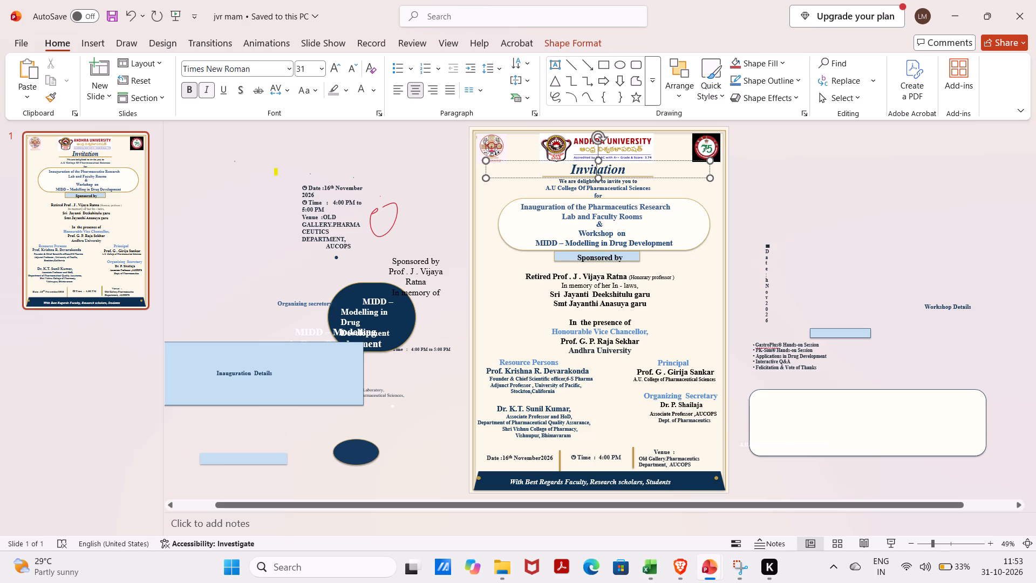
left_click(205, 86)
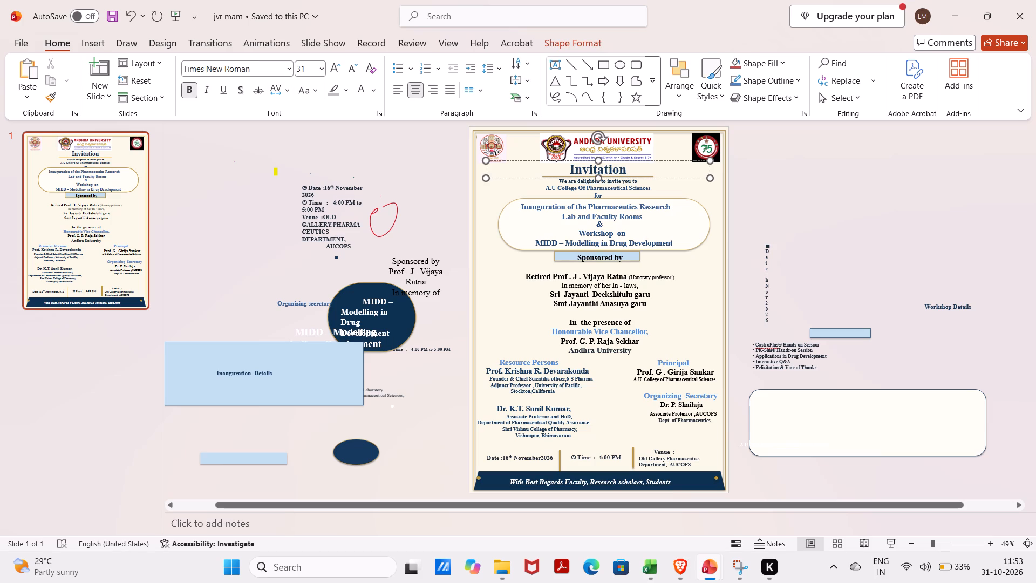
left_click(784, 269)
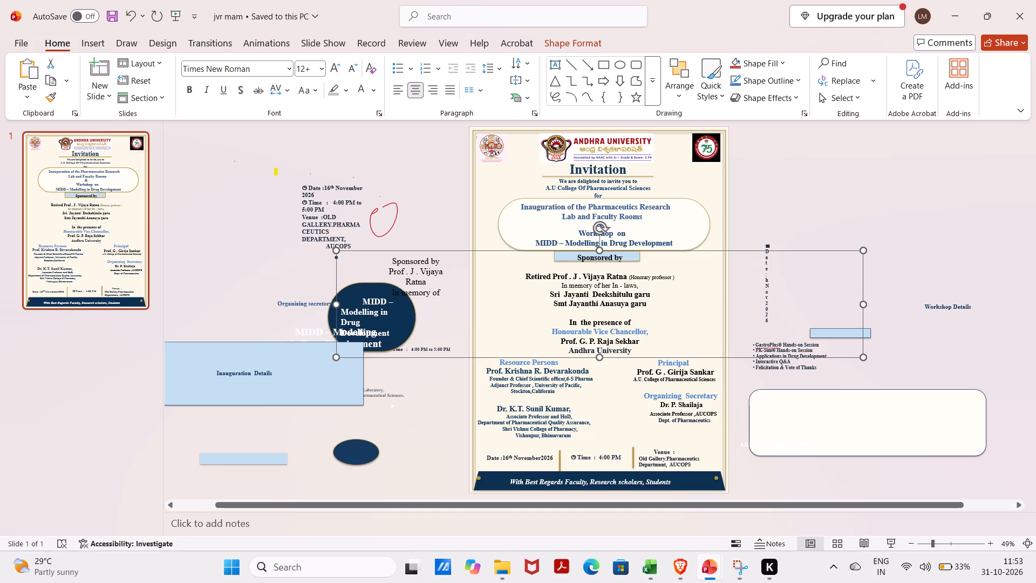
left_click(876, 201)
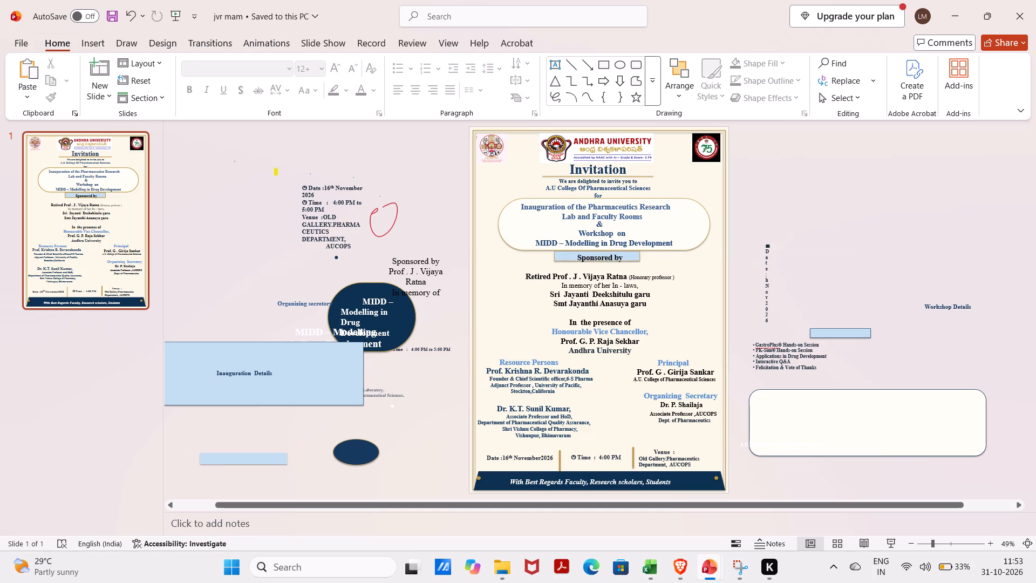
Switch to Snipping Tool, capture a new snip of the whole invitation slide including the footer banner, and copy it.
left_click(736, 569)
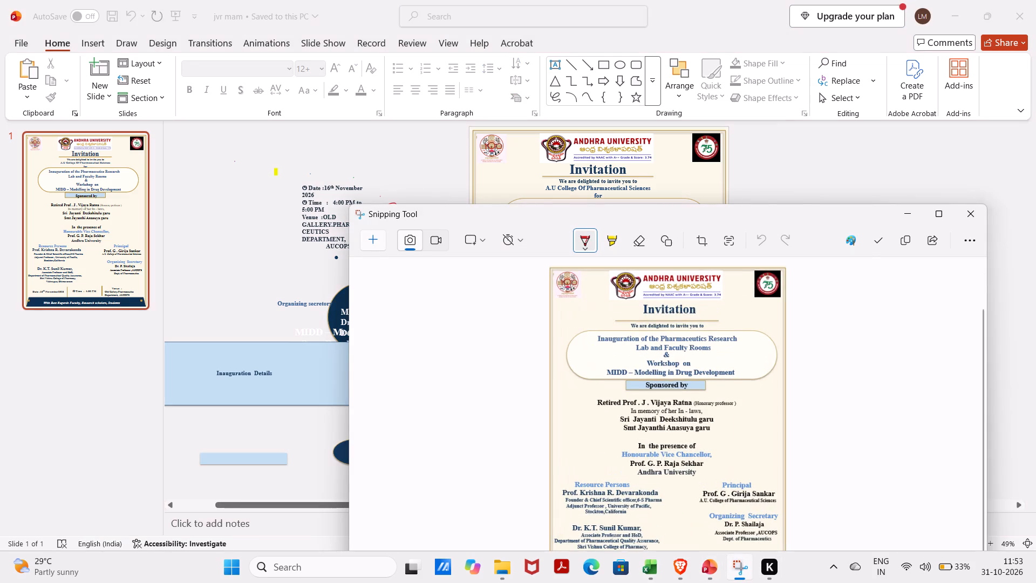
left_click(377, 242)
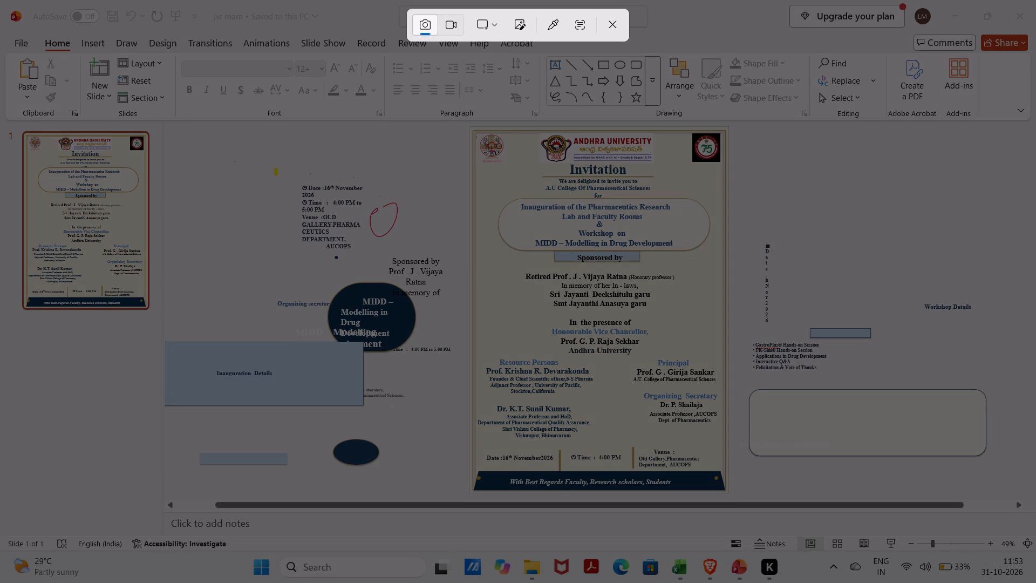
left_click_drag(473, 127, 733, 401)
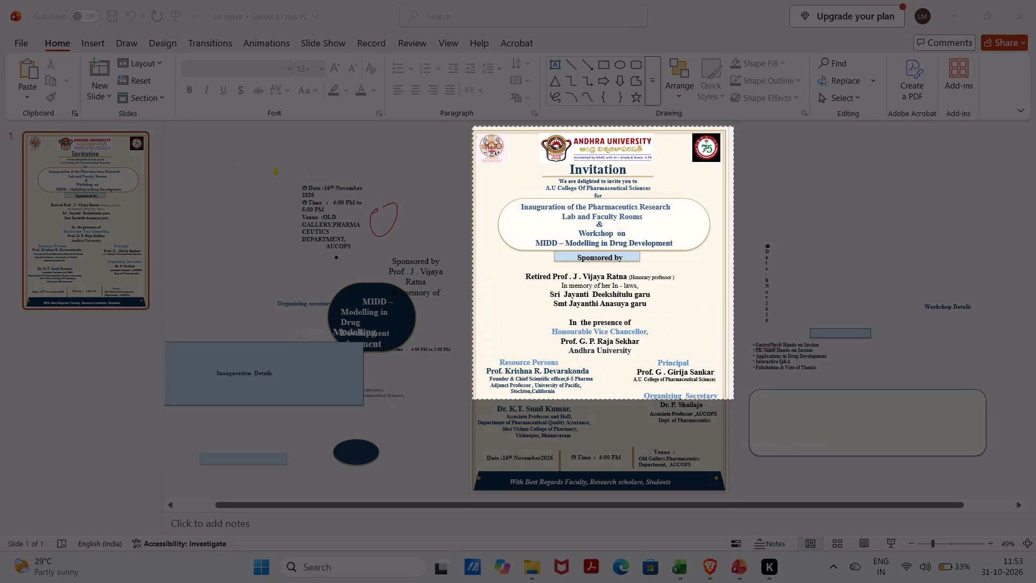
left_click_drag(733, 401, 720, 470)
scroll(725, 415, "up", 1)
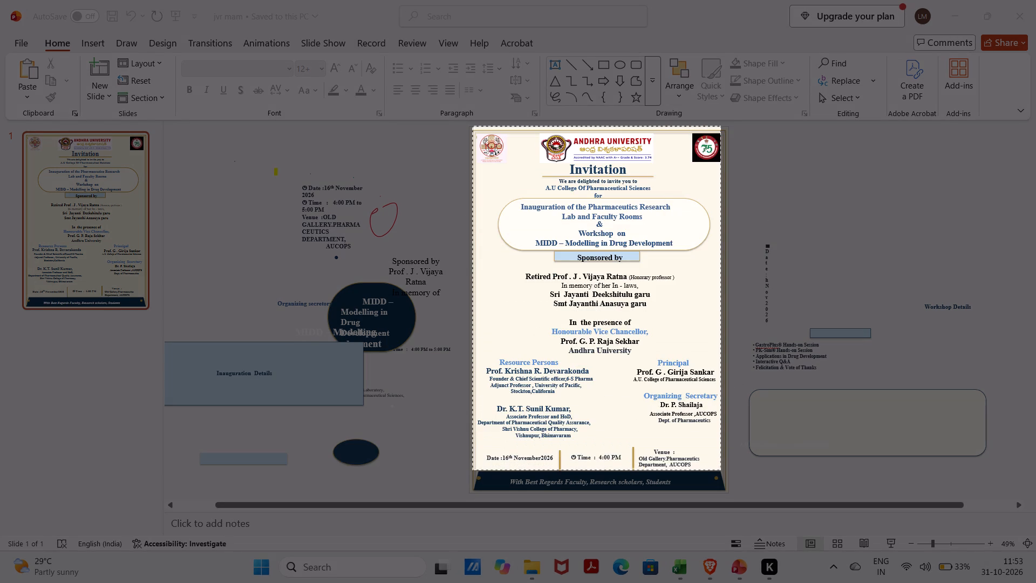
left_click_drag(720, 470, 725, 495)
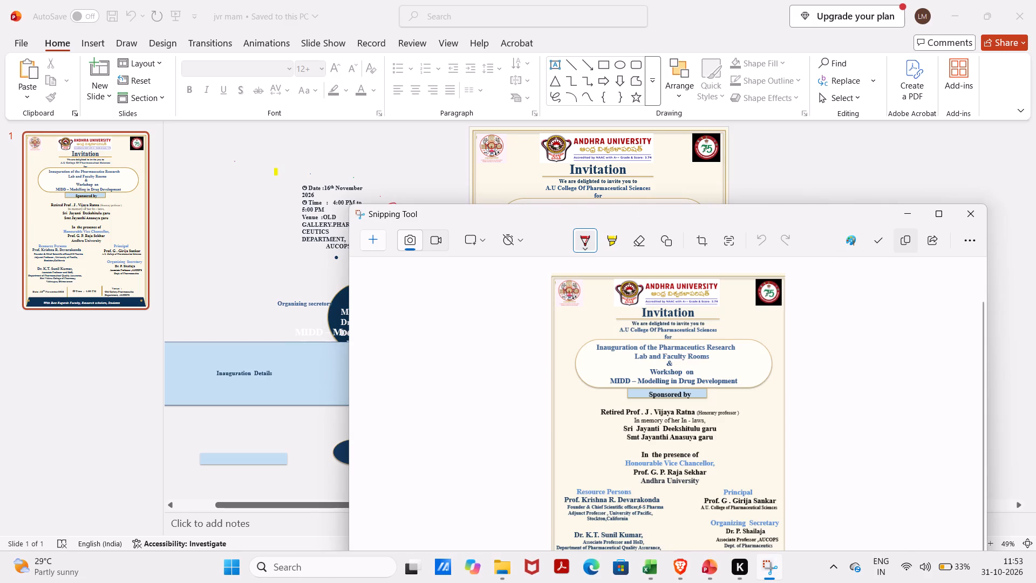
left_click(910, 238)
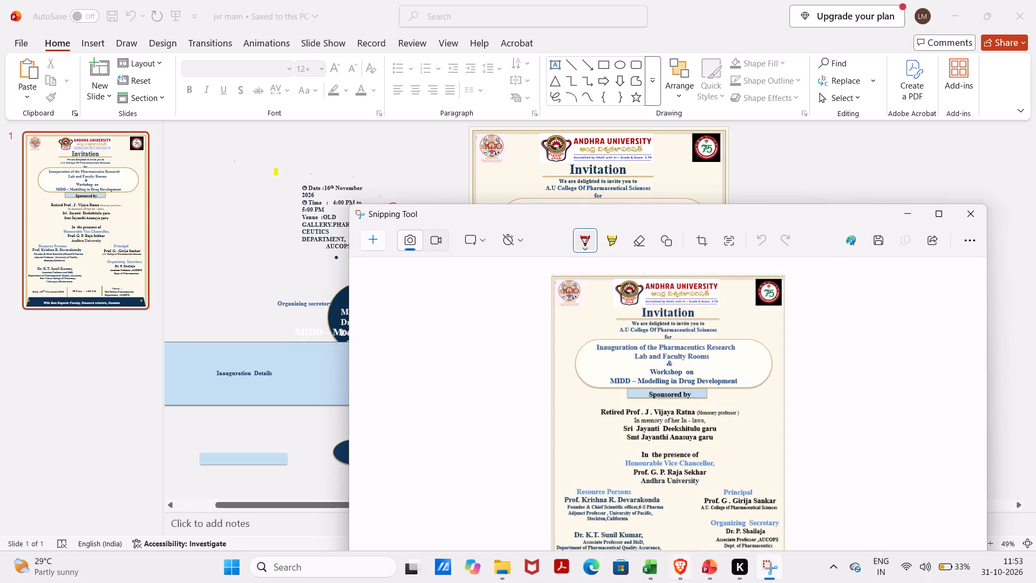
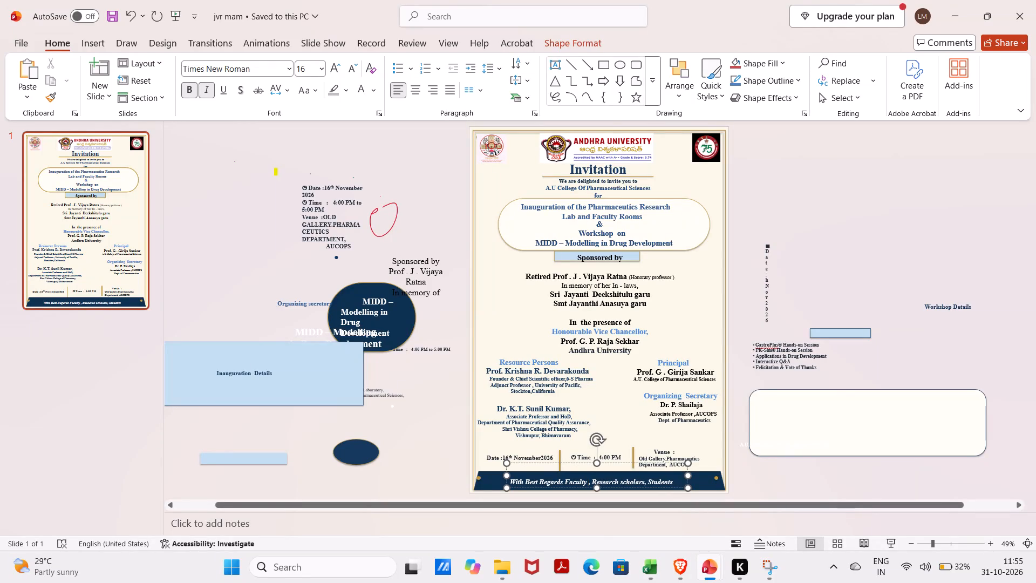
Add "Members" after "Faculty" in the footer line and widen its text box so the line fits on one row.
key("m")
key("e")
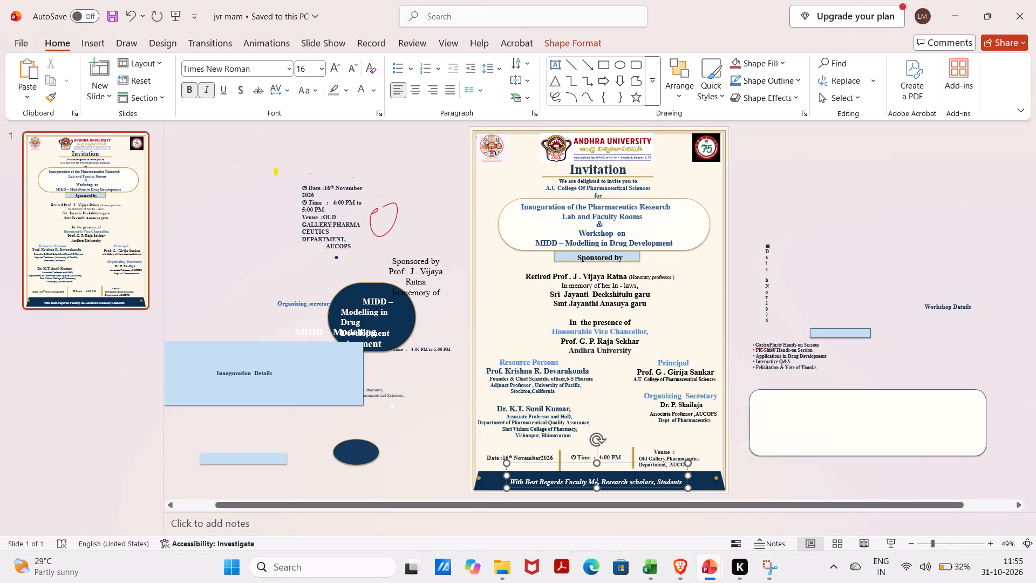
type("mbers")
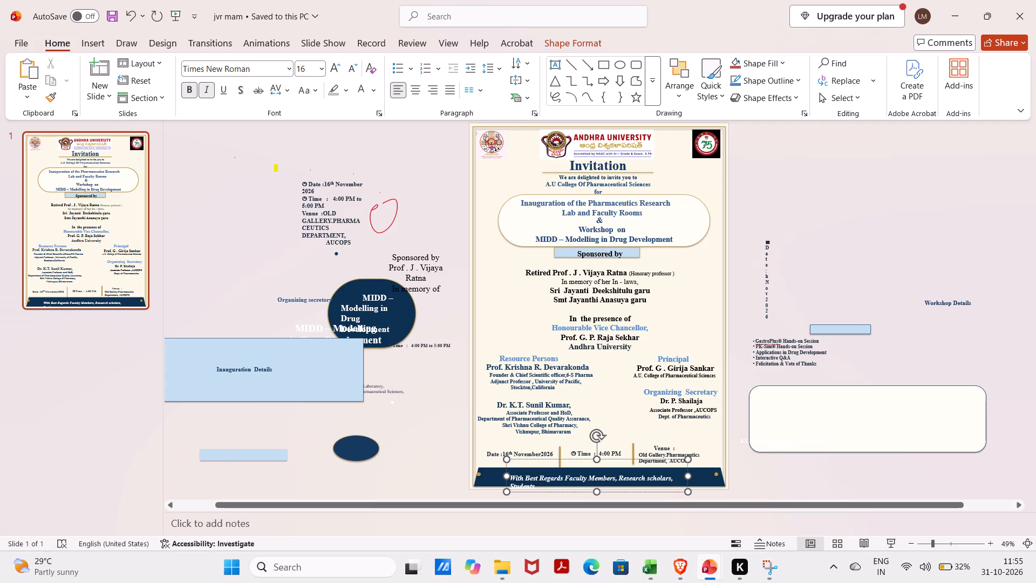
left_click_drag(690, 475, 716, 467)
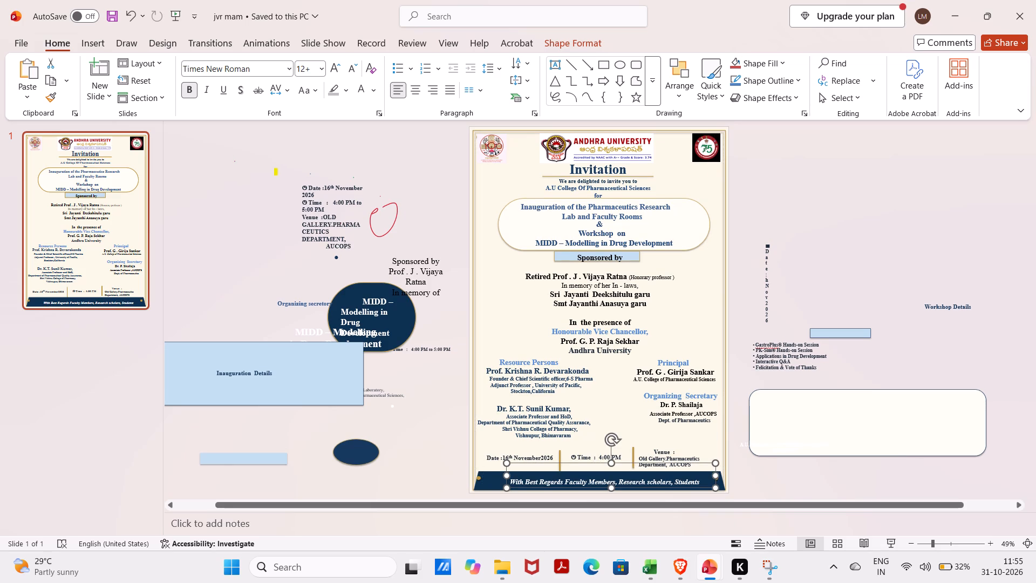
left_click(760, 489)
Adjust the side edges of the footer text box, extending it to the banner's right end with the line kept centred.
left_click(618, 482)
left_click_drag(508, 477, 505, 477)
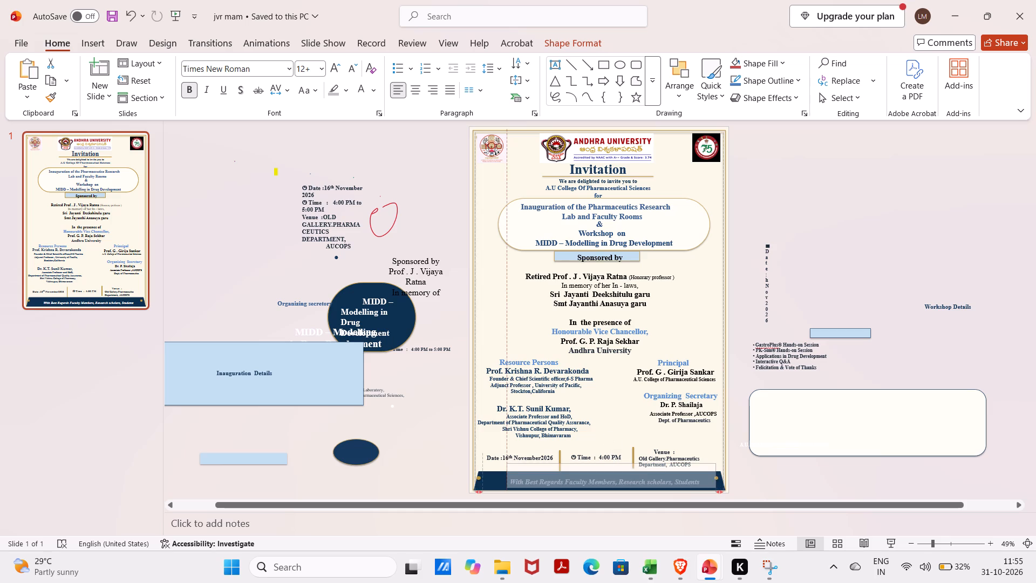
left_click_drag(505, 477, 502, 477)
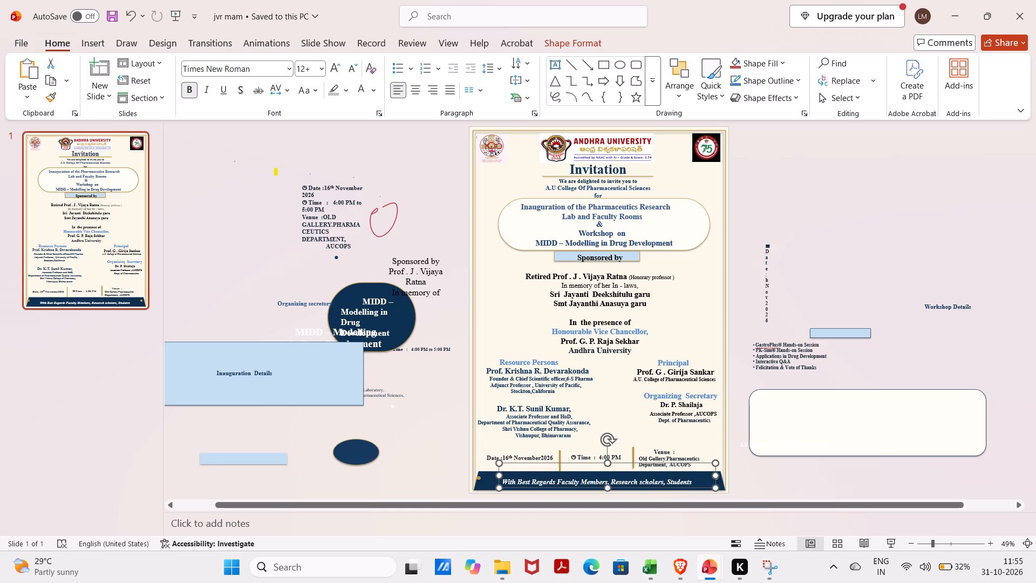
left_click_drag(713, 474, 720, 475)
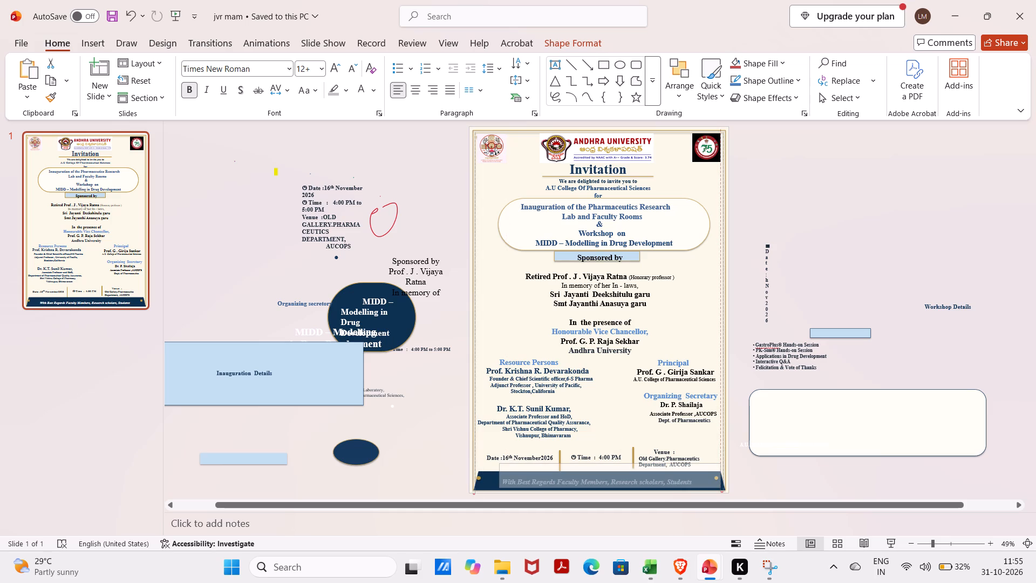
left_click_drag(720, 475, 723, 474)
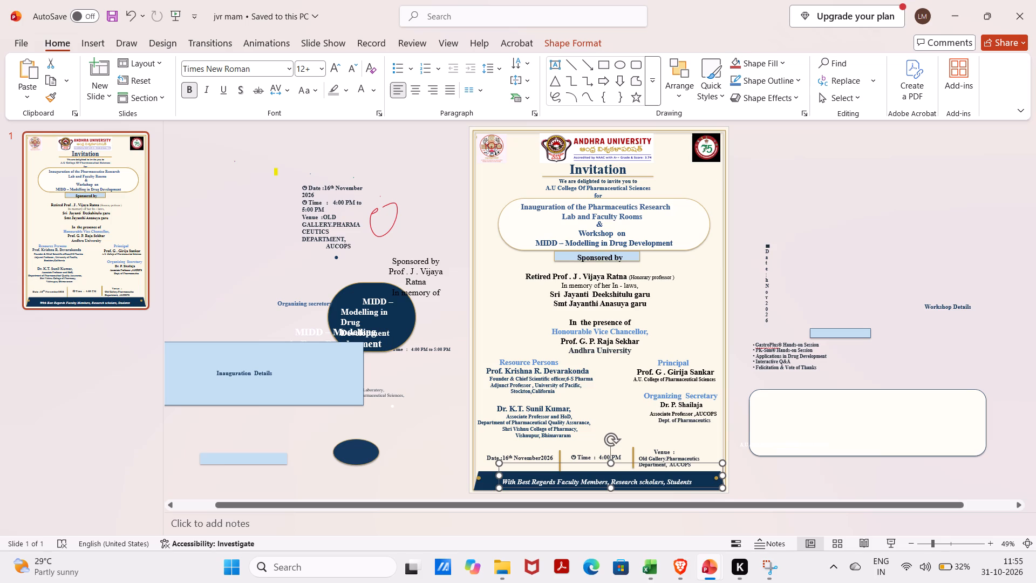
left_click(501, 476)
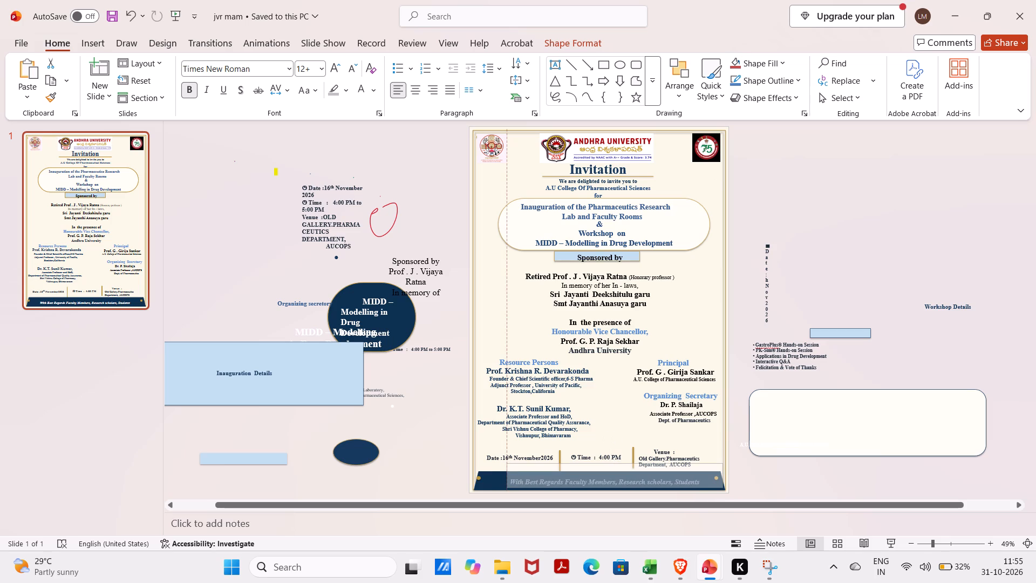
left_click(779, 496)
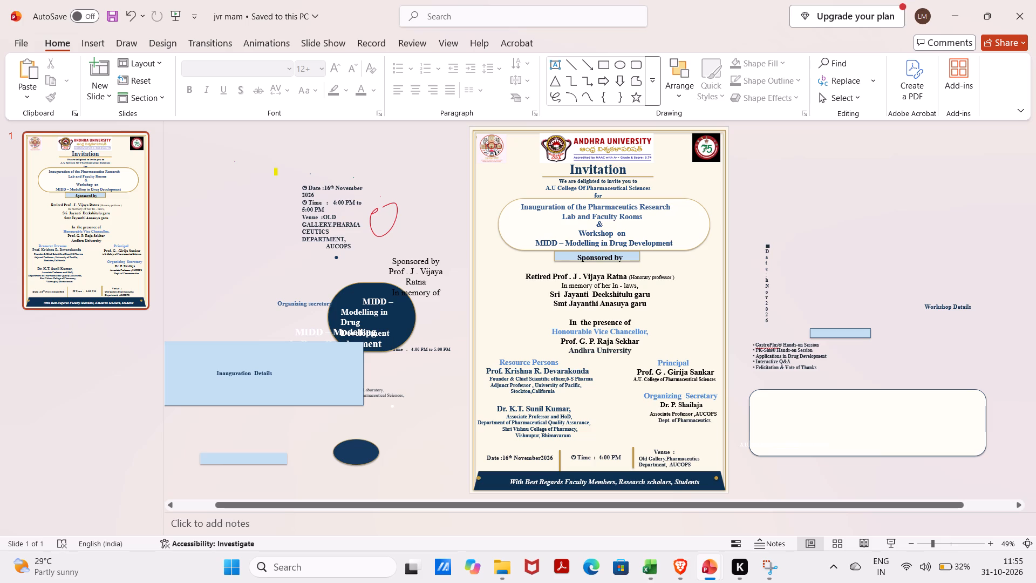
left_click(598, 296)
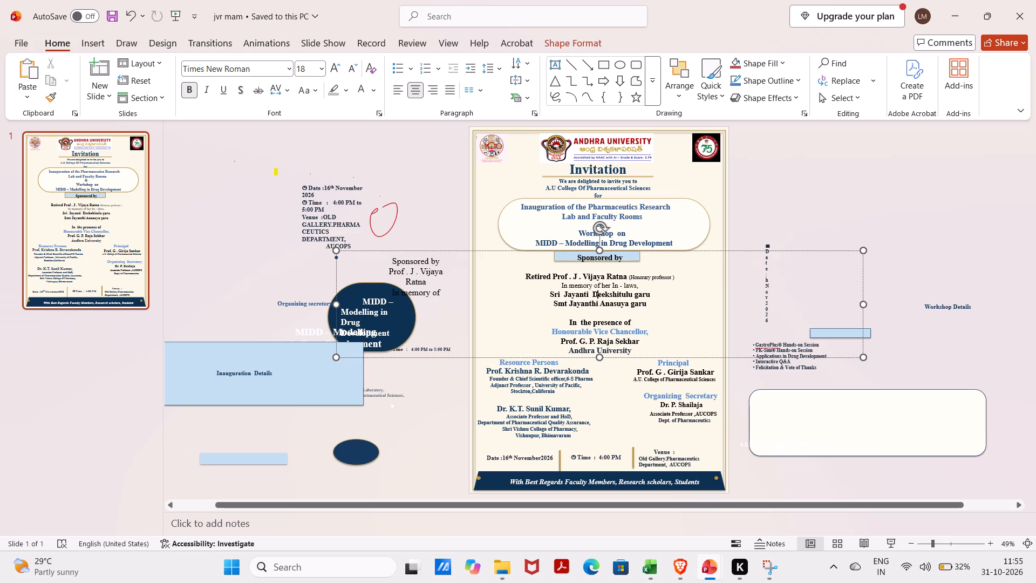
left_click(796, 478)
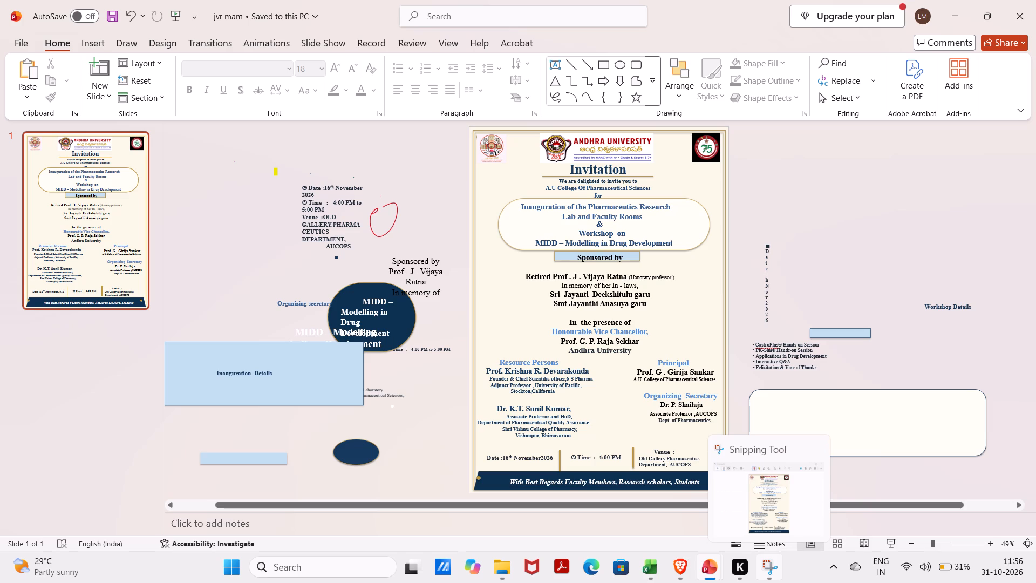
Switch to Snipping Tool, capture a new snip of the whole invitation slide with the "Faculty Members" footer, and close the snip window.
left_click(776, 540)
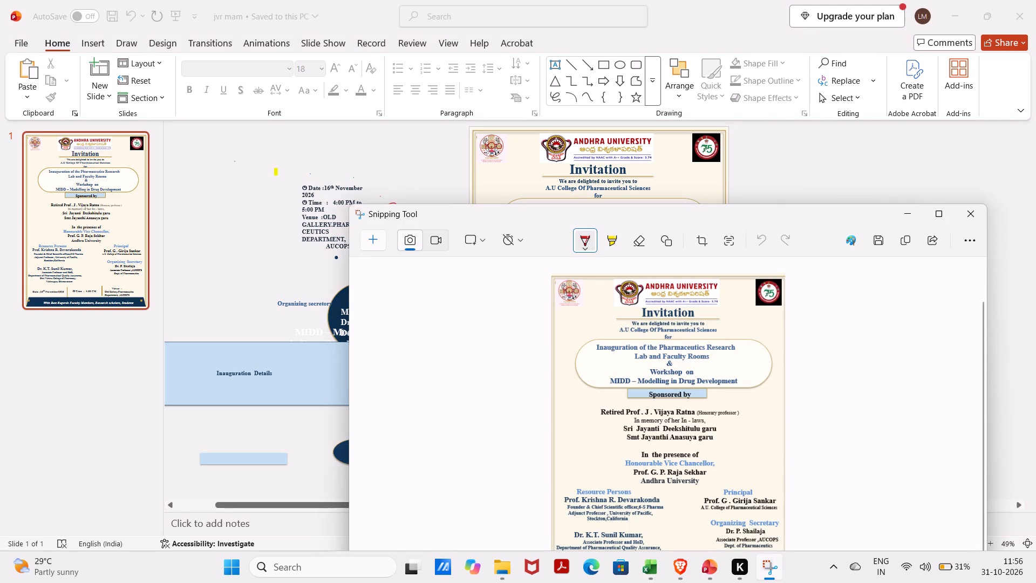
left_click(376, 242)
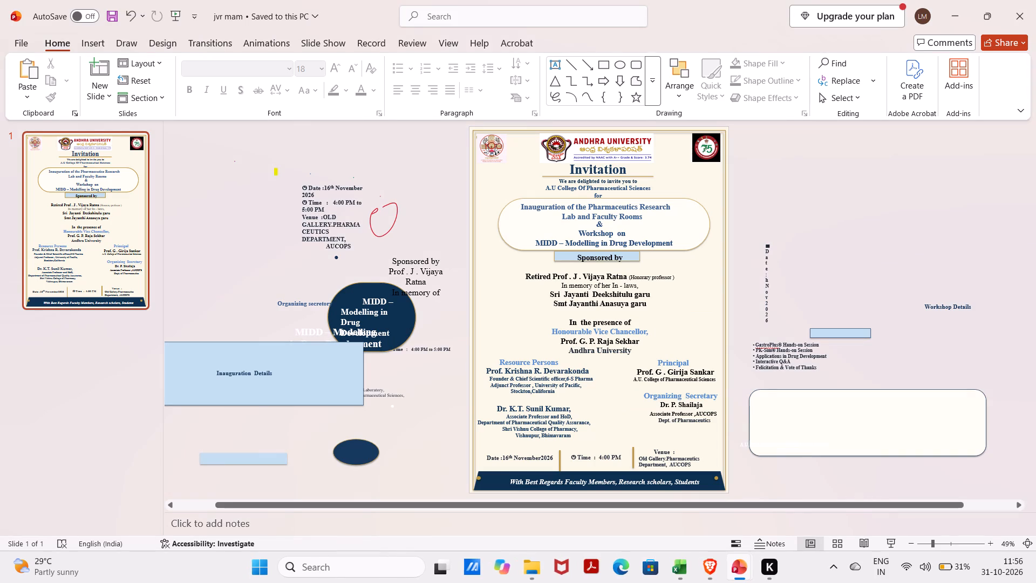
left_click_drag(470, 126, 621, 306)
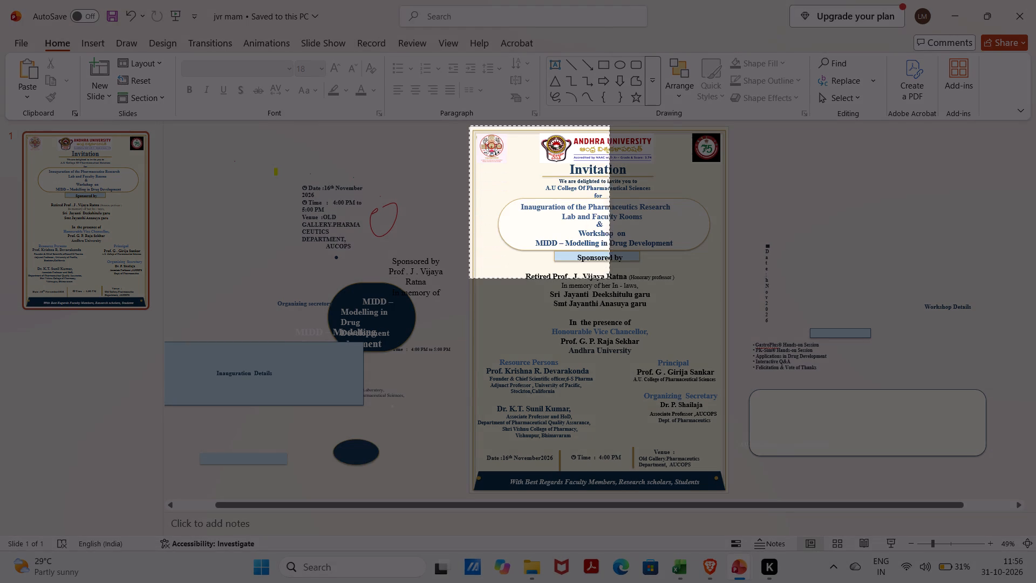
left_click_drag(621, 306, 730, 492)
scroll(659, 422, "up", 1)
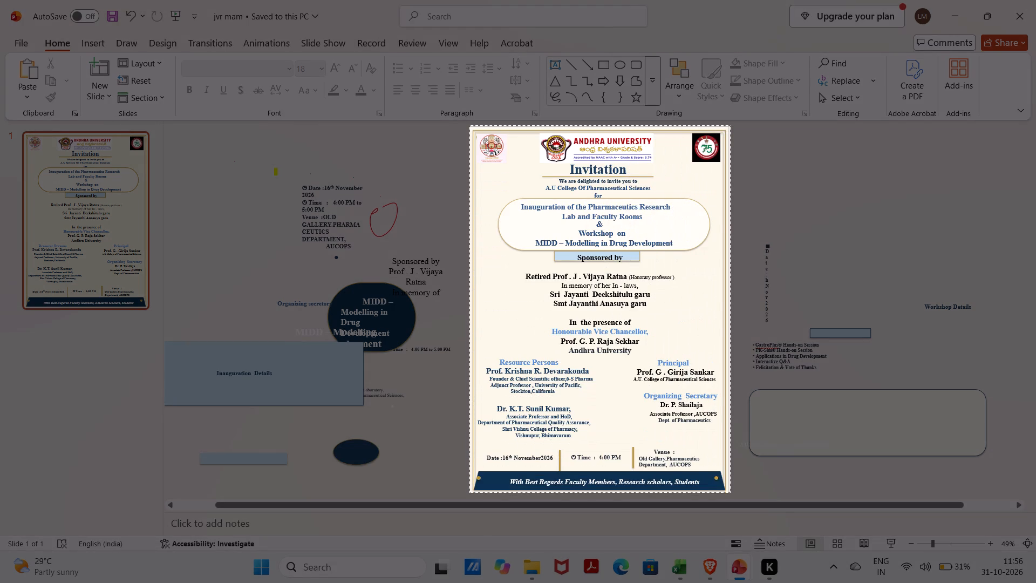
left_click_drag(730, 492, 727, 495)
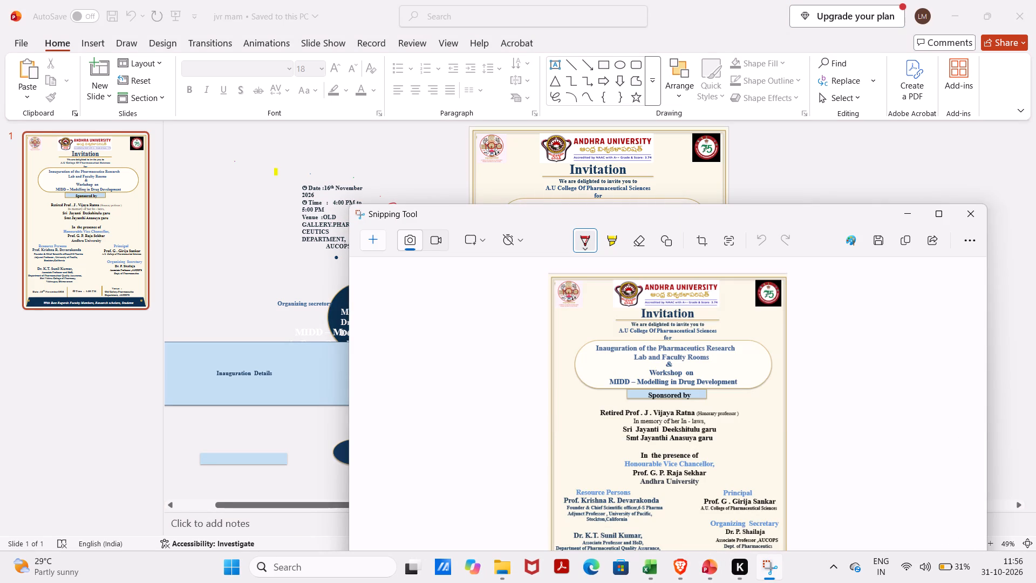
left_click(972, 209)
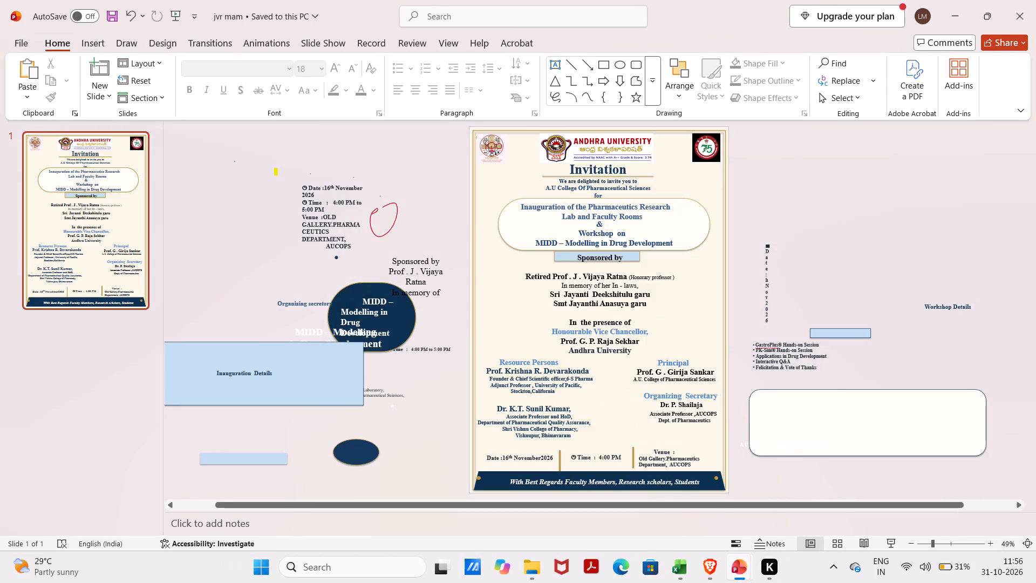
Correct "A.U College" to "A.U. College" in the line below "We are delighted to invite you to" and deselect the text box.
left_click(557, 189)
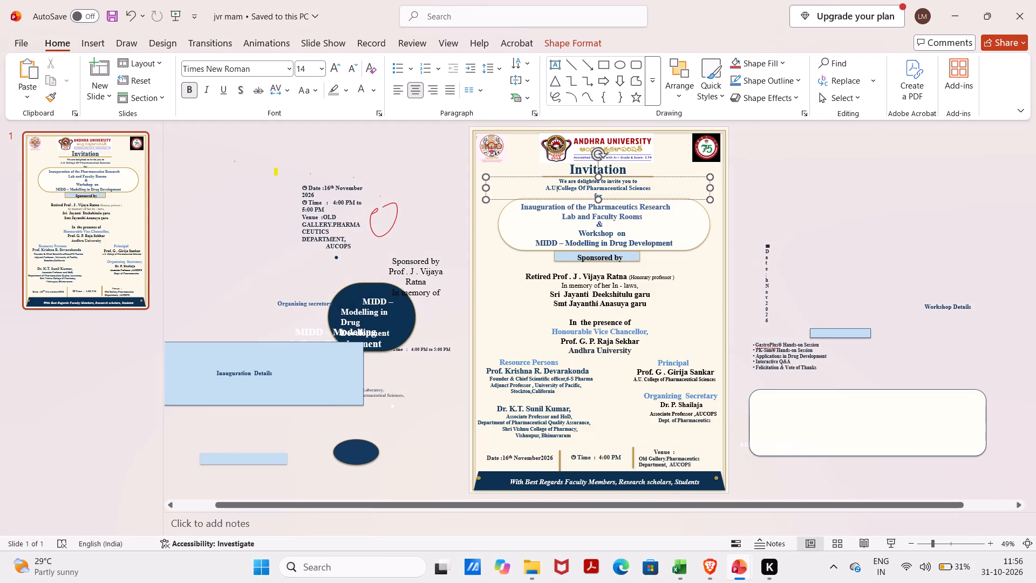
key("BackSpace")
type(".")
key("space")
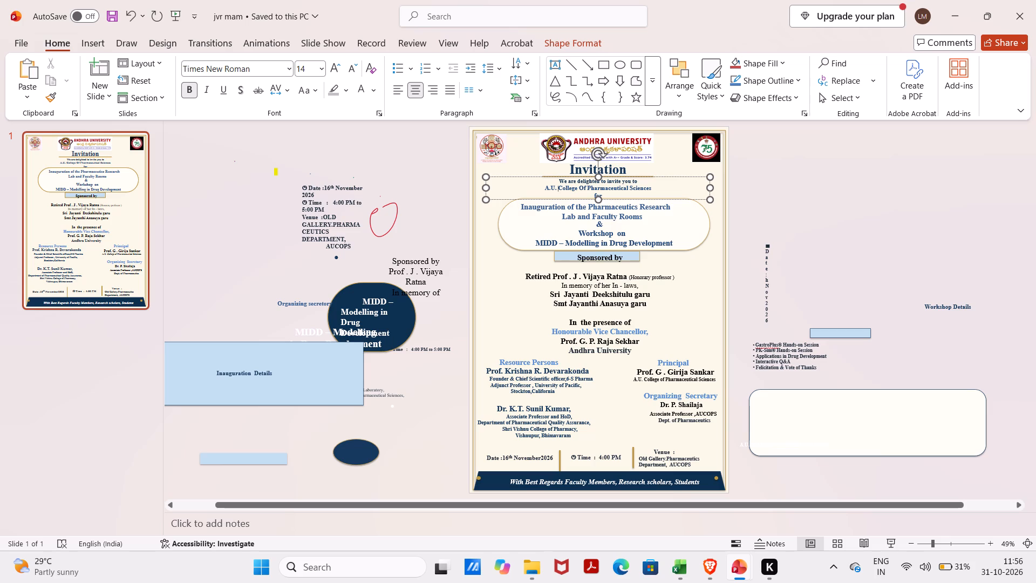
left_click(917, 251)
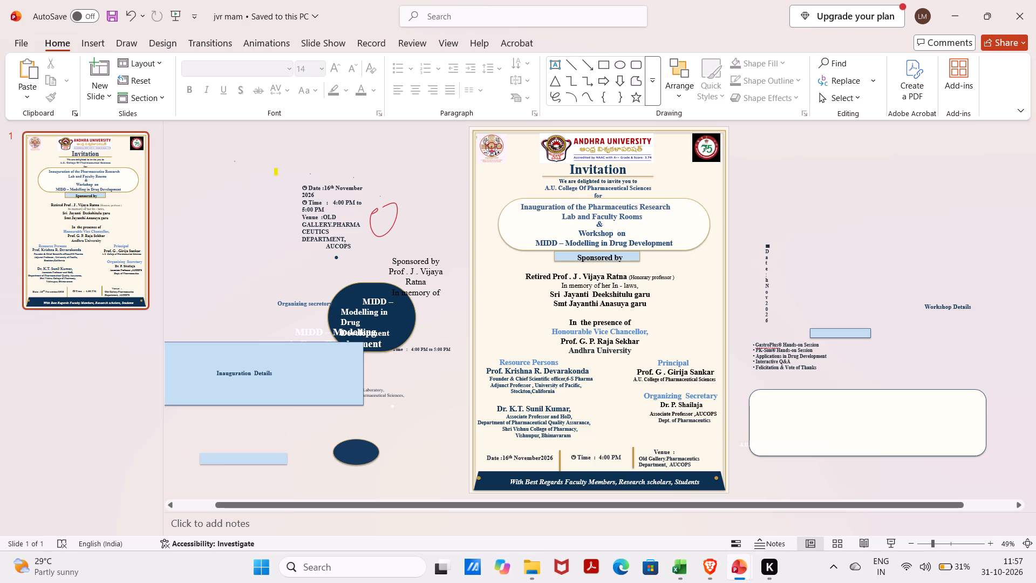
Reopen Snipping Tool and capture a new snip framing the whole corrected invitation slide from its header logos to the footer banner.
left_click(343, 567)
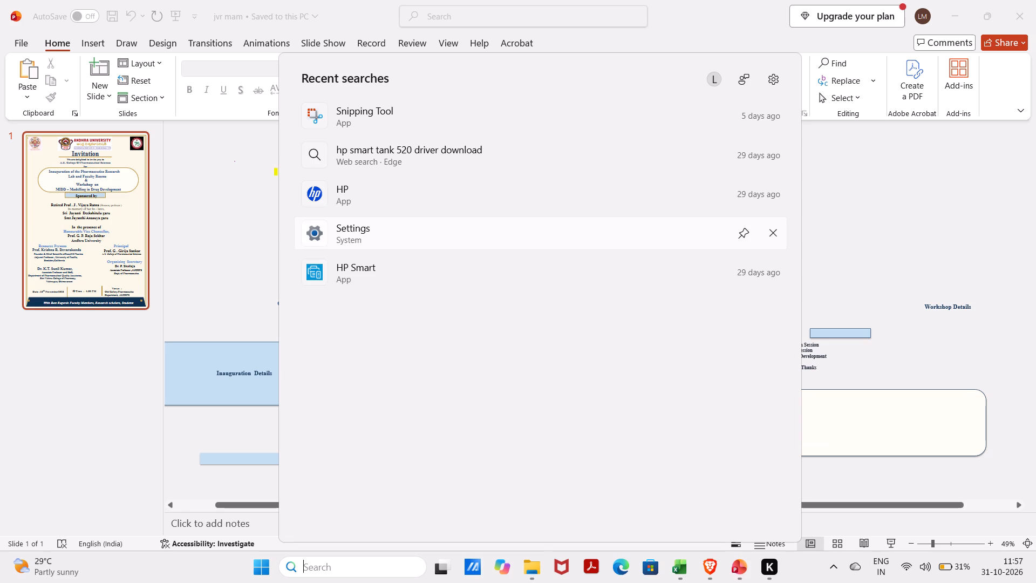
left_click(395, 122)
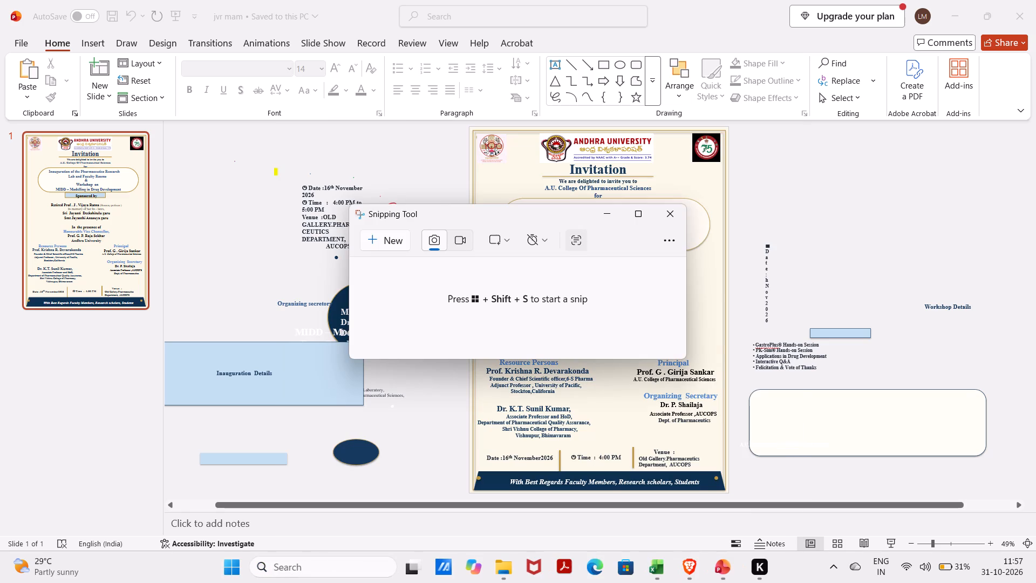
left_click(397, 239)
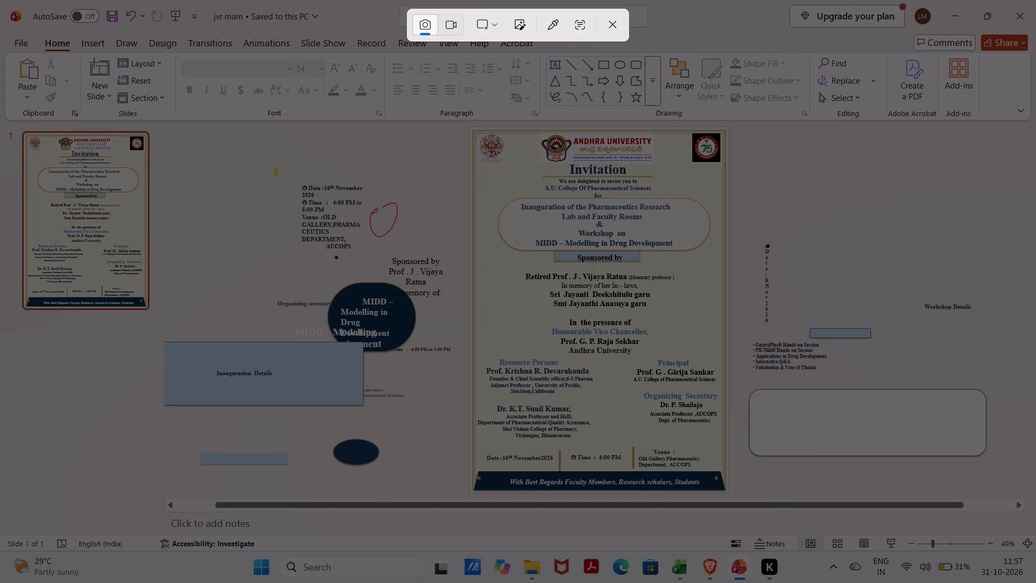
left_click_drag(469, 125, 663, 334)
scroll(604, 251, "up", 1)
scroll(663, 334, "up", 1)
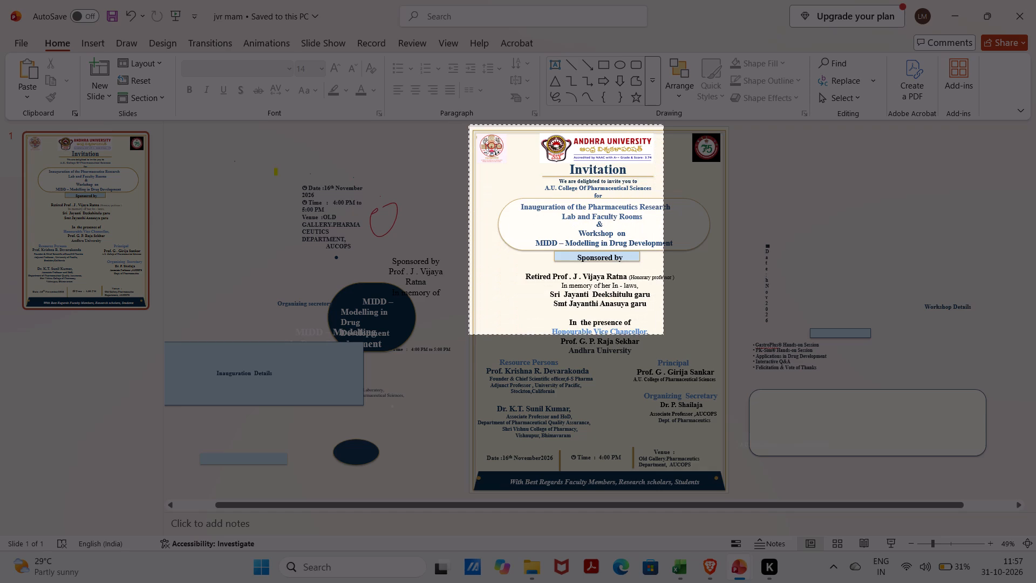
scroll(663, 334, "up", 1)
left_click_drag(663, 334, 741, 473)
scroll(705, 397, "up", 1)
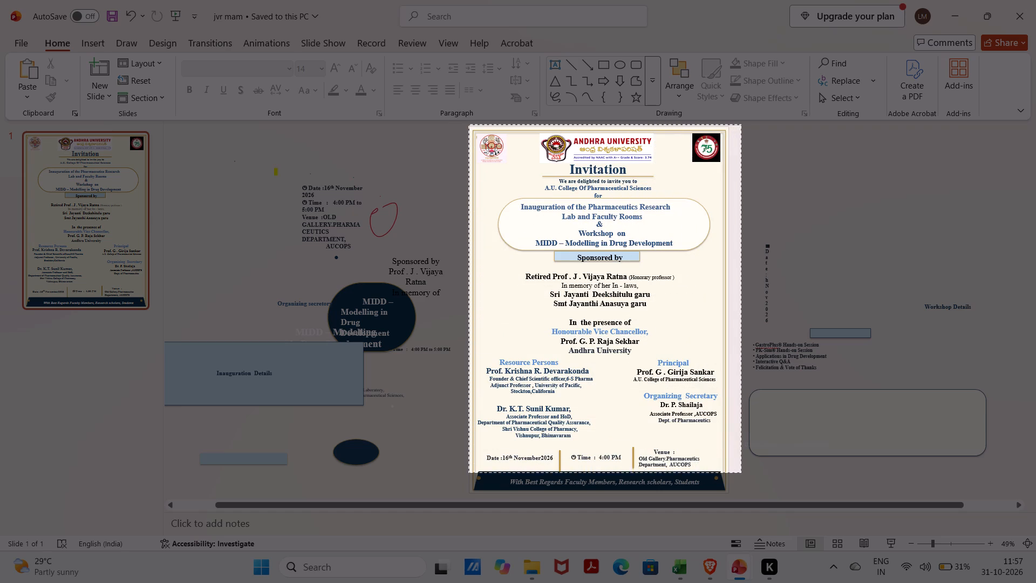
left_click_drag(741, 473, 742, 478)
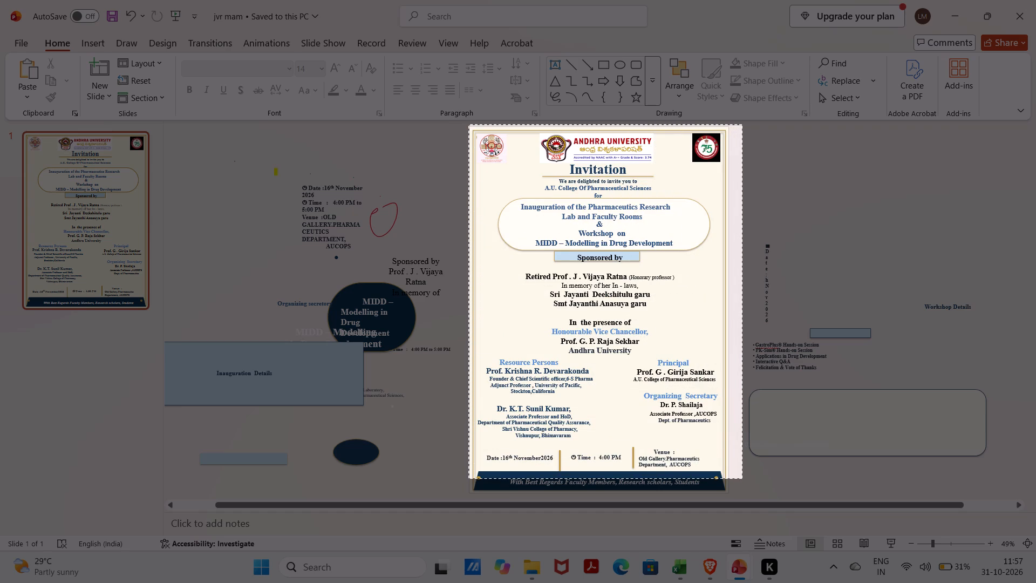
left_click_drag(742, 478, 741, 495)
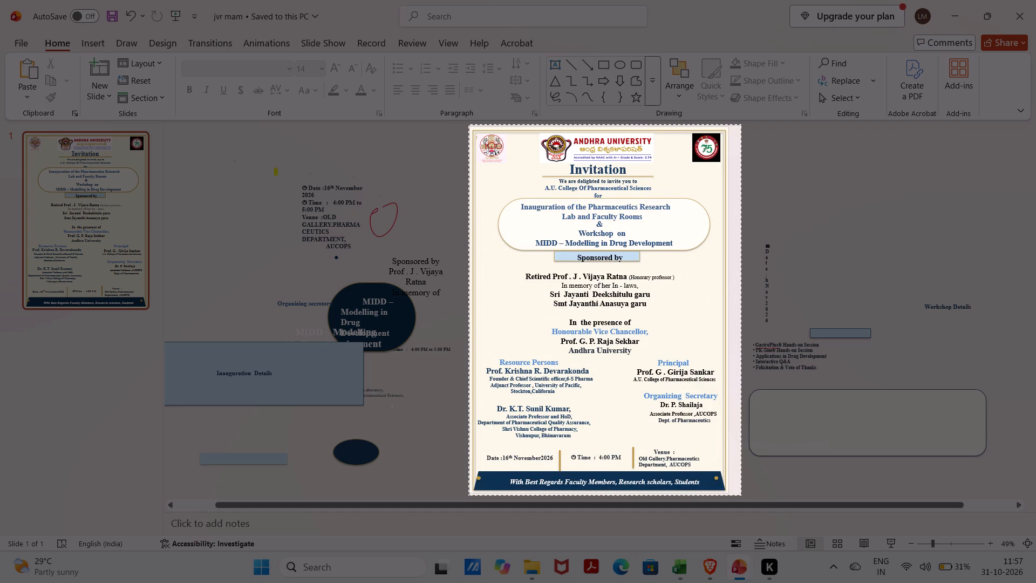
left_click_drag(741, 495, 730, 493)
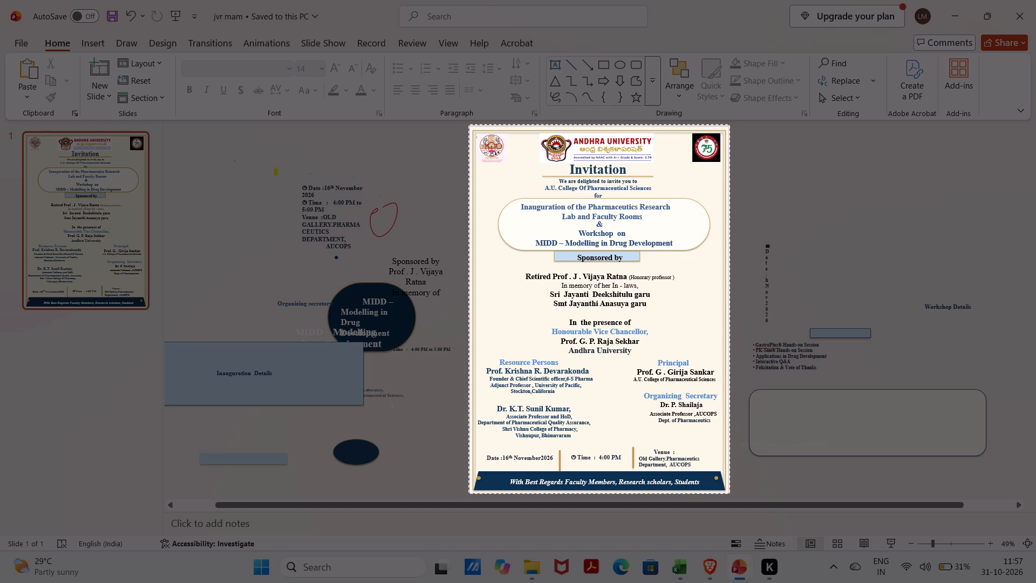
left_click_drag(730, 493, 731, 491)
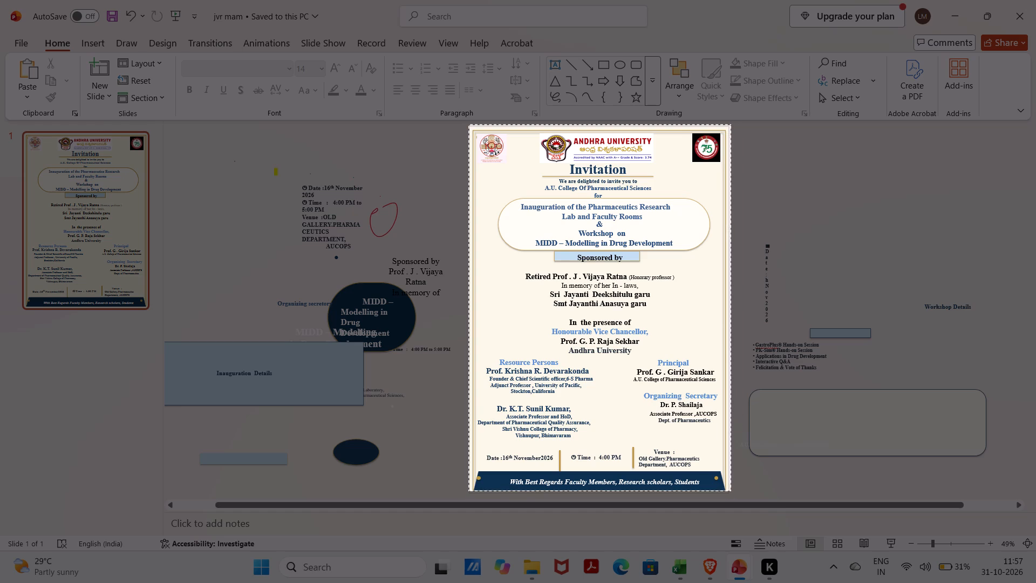
left_click_drag(731, 491, 727, 492)
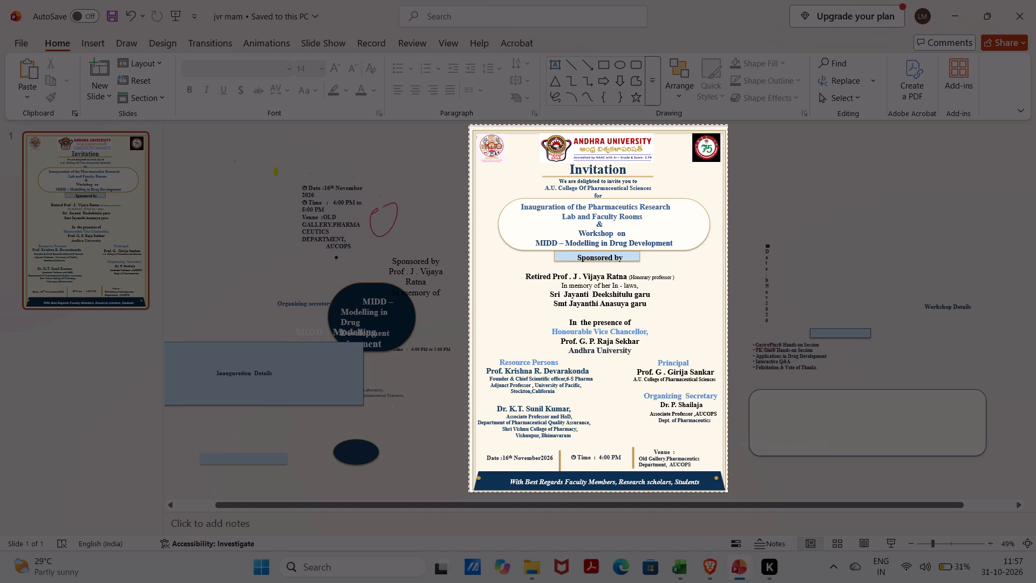
Complete the snip around the whole invitation slide down to the footer banner's end and copy the captured image to the clipboard.
left_click_drag(727, 492, 728, 492)
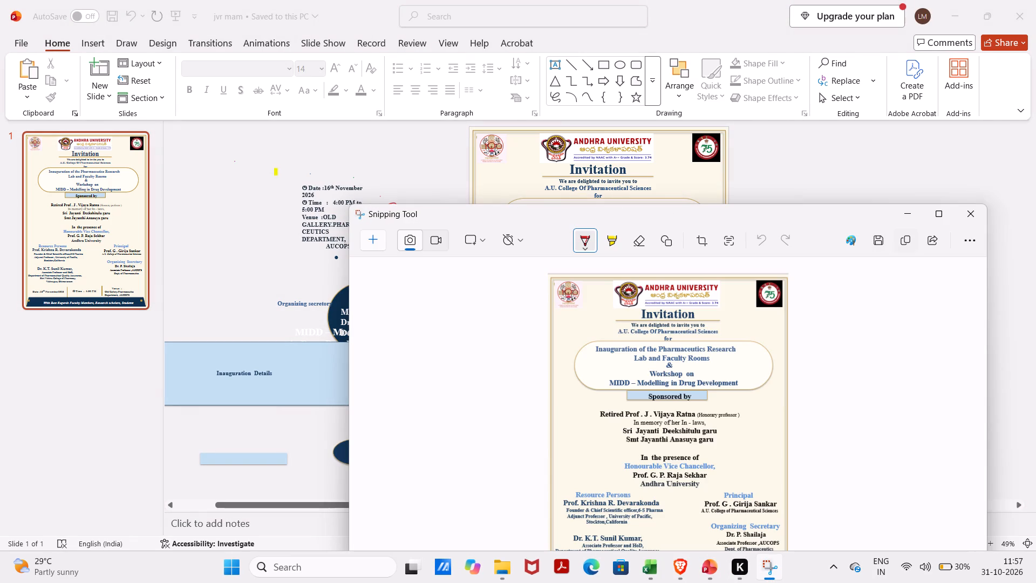
left_click(907, 239)
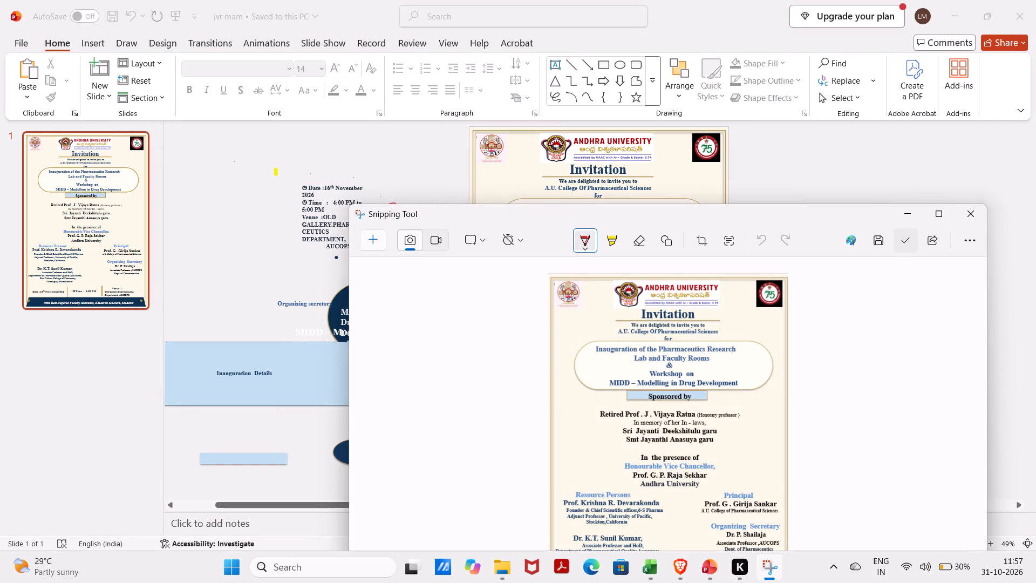
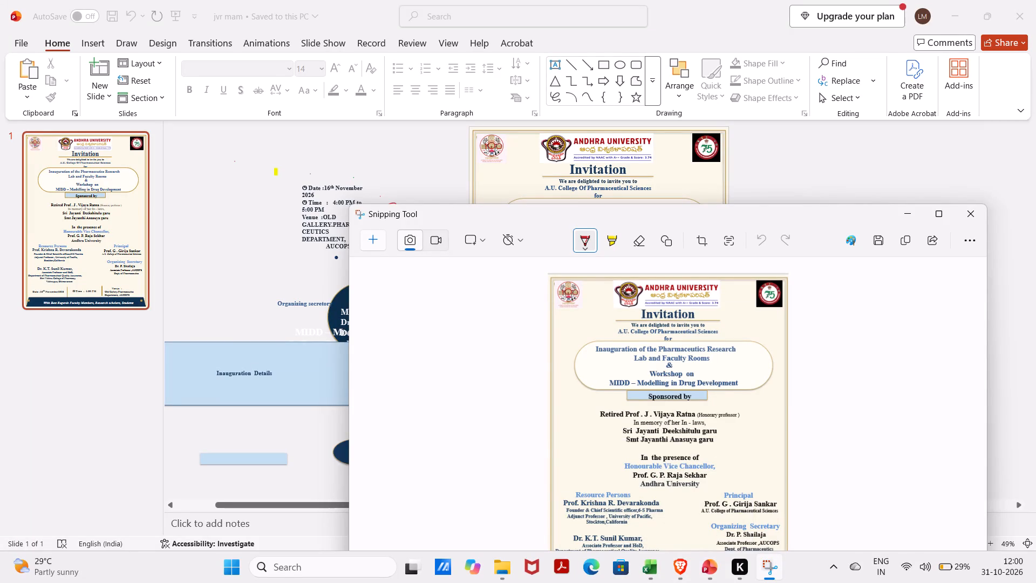
Copy the new snip of the corrected invitation slide to the clipboard.
left_click(907, 244)
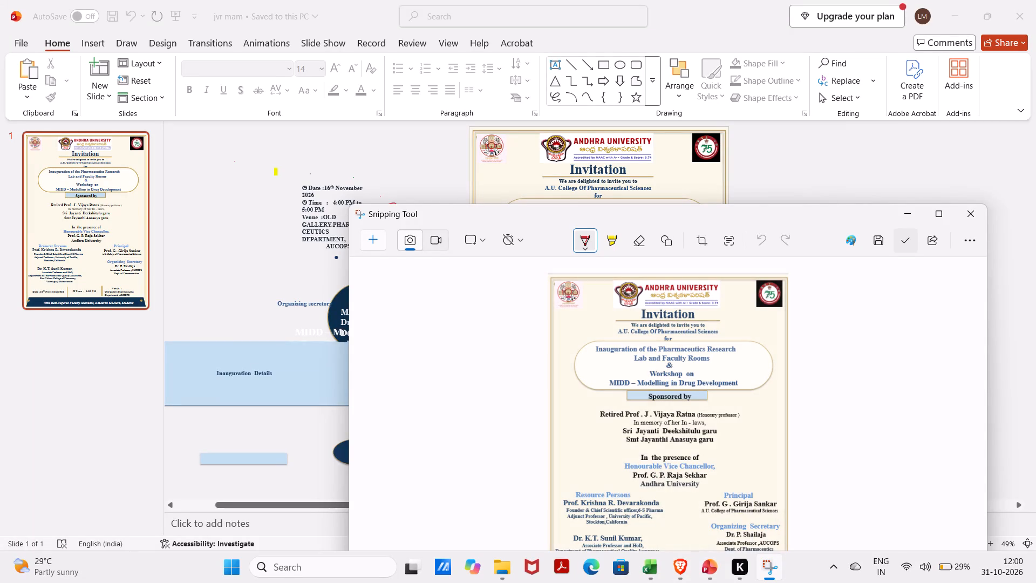
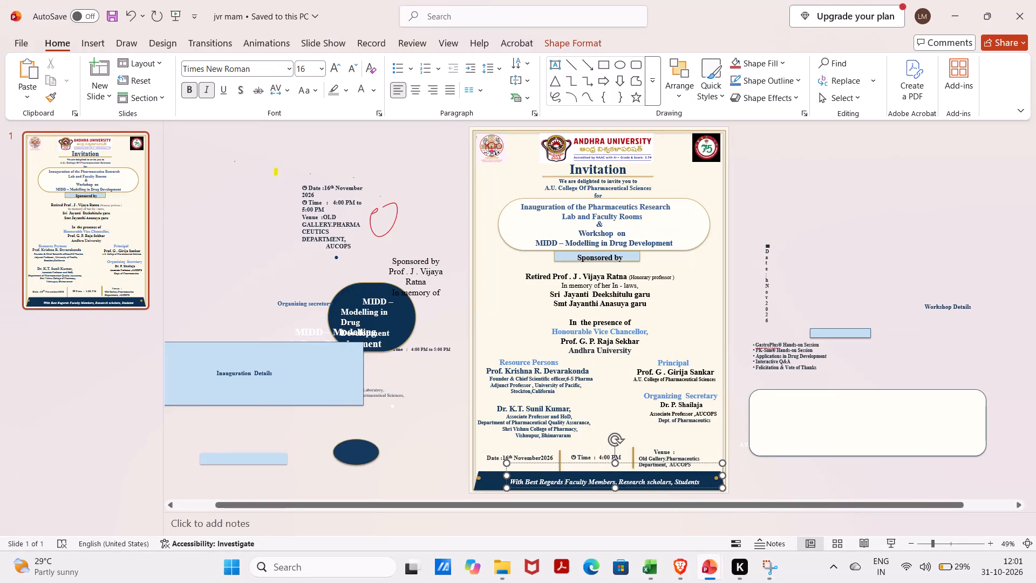
Insert "From The" after "With Best Regards" in the footer and widen its text box to hold the line.
key("f")
type("rom")
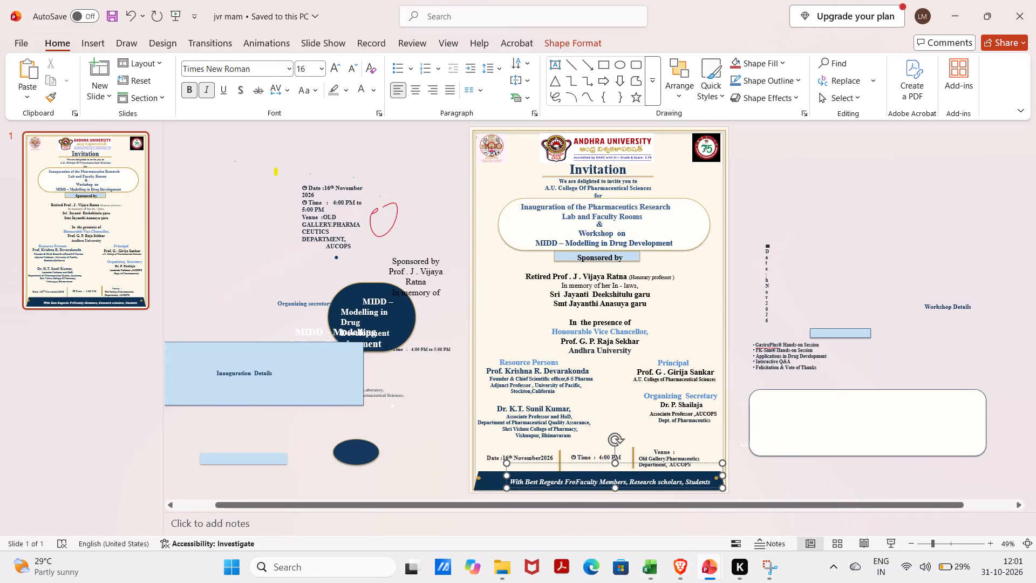
key("space")
type("TH")
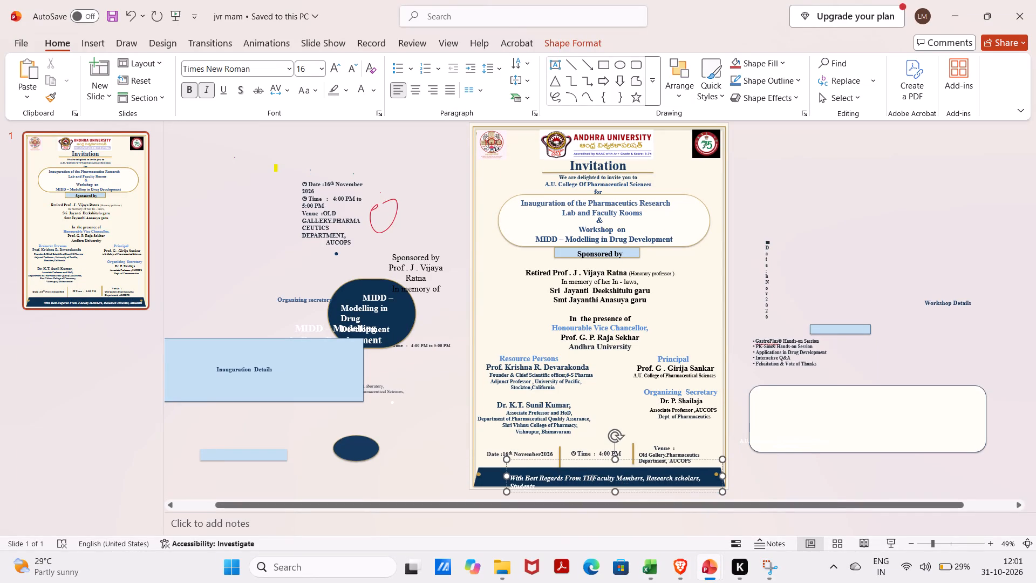
key("BackSpace")
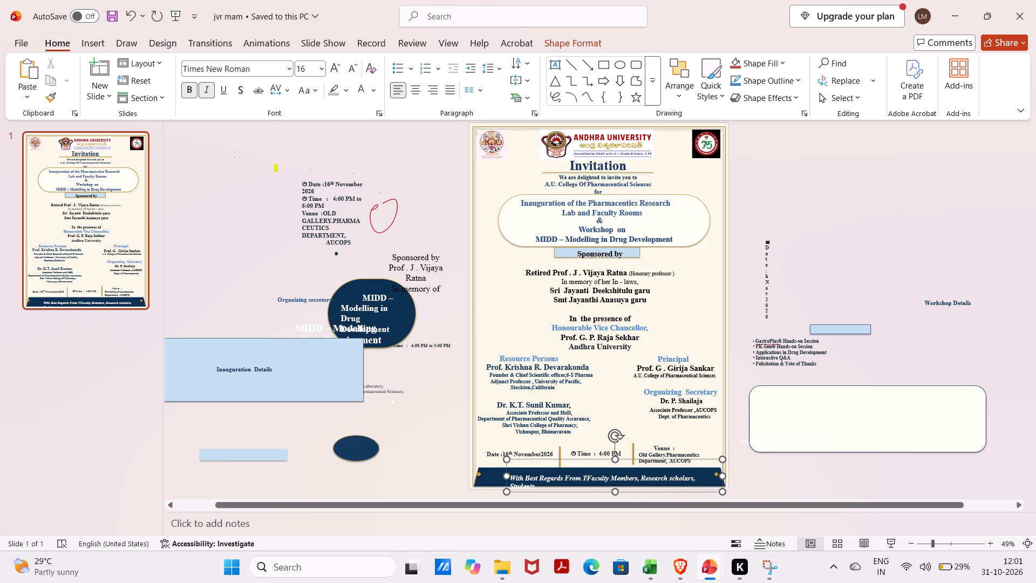
type("he")
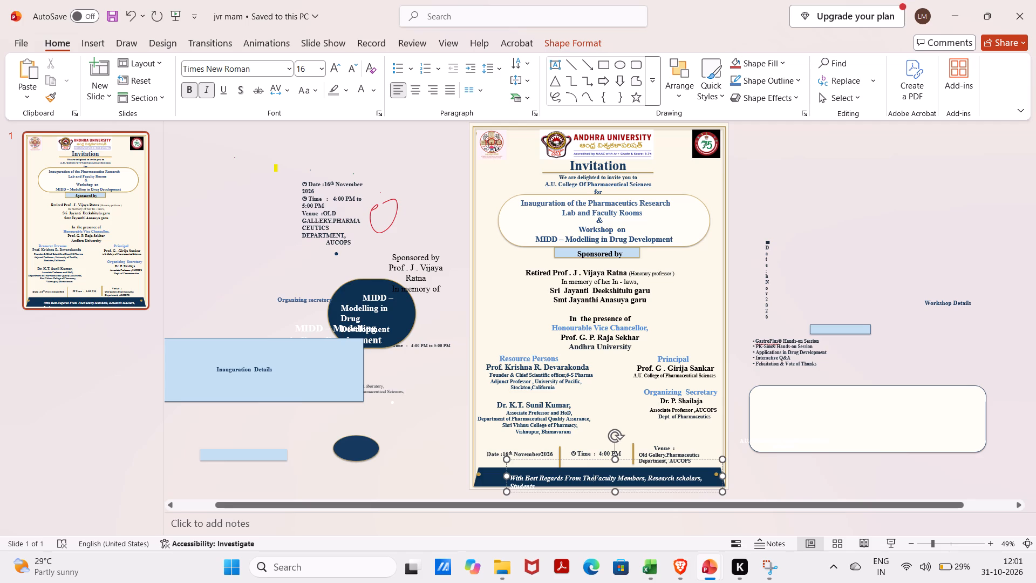
left_click_drag(506, 476, 490, 477)
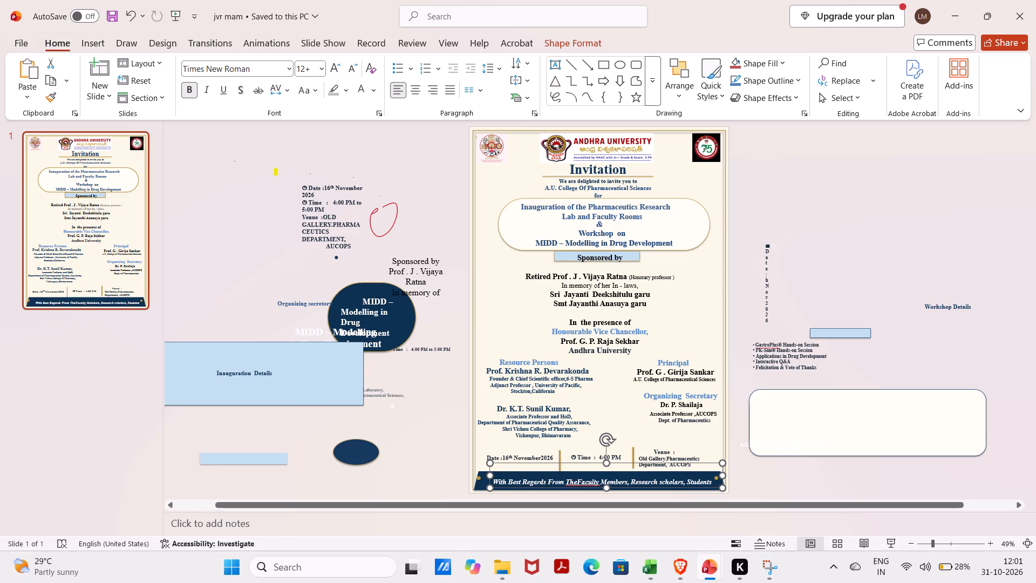
Correct the footer's capitalisation and spacing so its opening reads "With best regards from the Faculty Members".
left_click(515, 483)
key("BackSpace")
key("BackSpace")
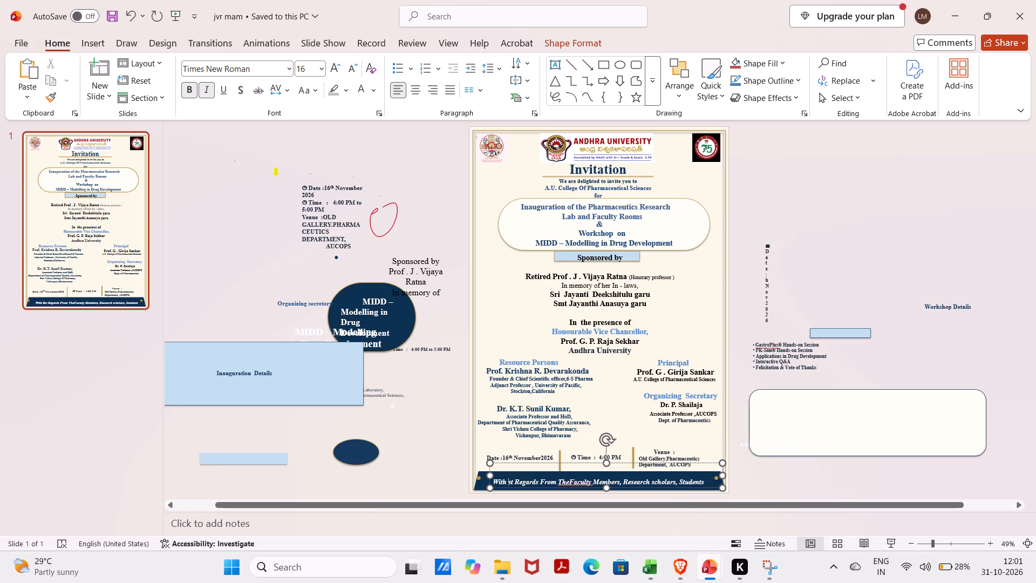
type("be")
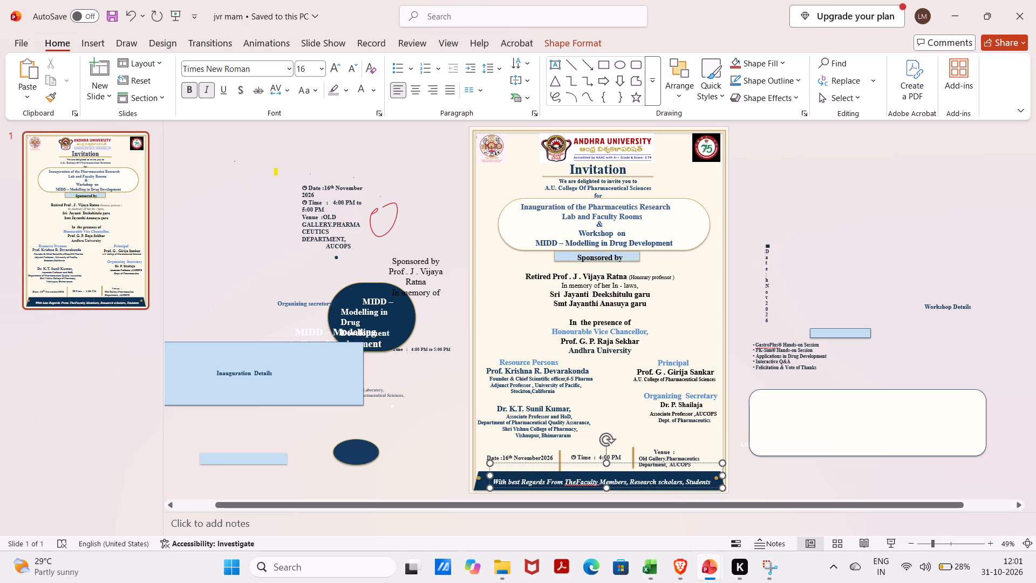
left_click(524, 483)
key("BackSpace")
key("r")
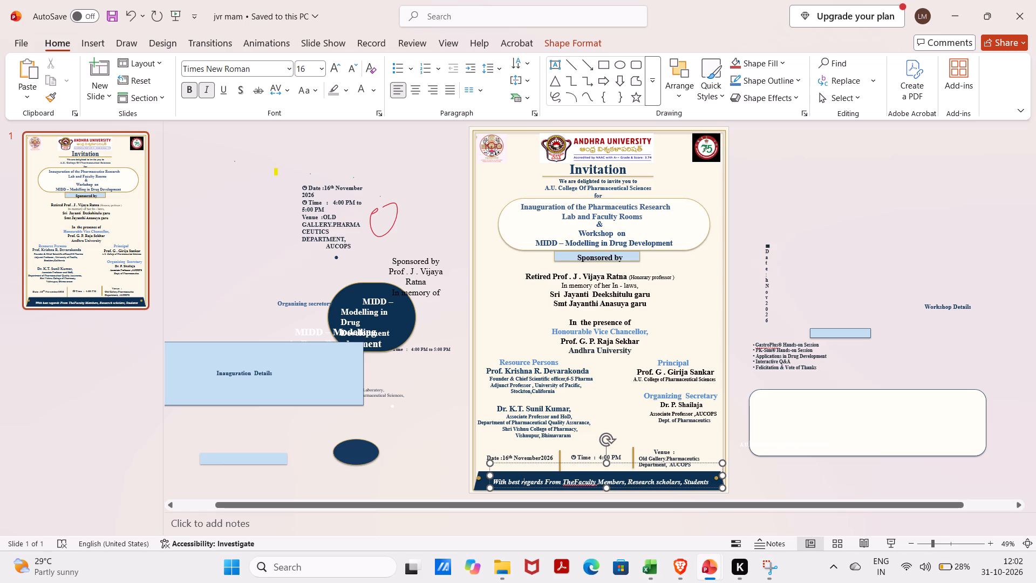
left_click(550, 482)
key("BackSpace")
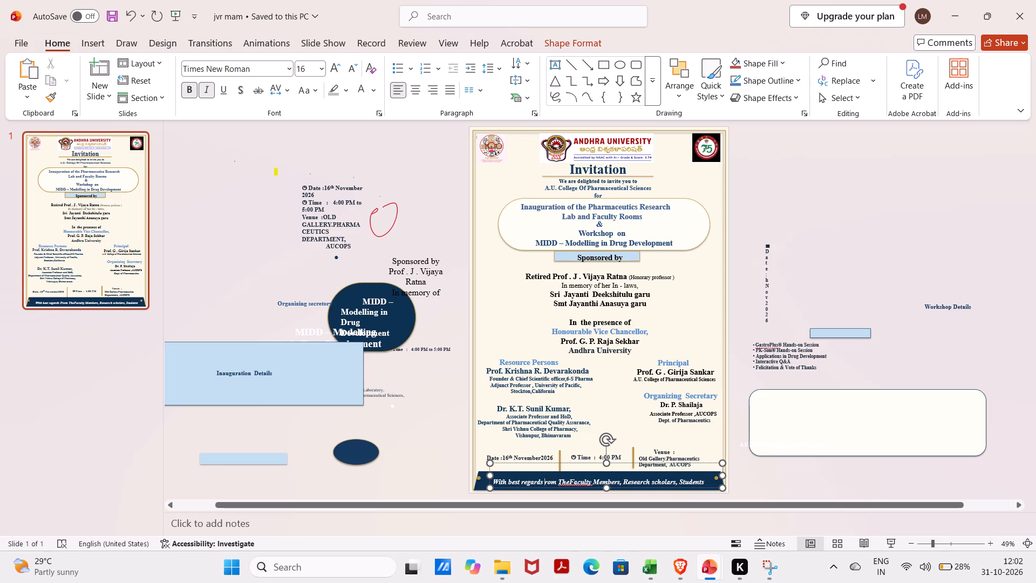
key("f")
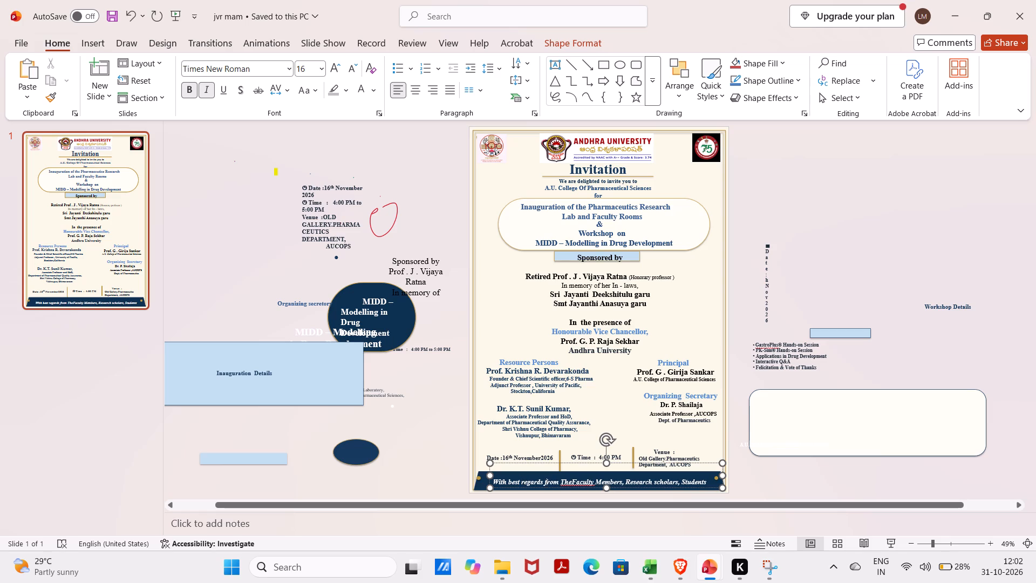
left_click(564, 483)
key("BackSpace")
key("t")
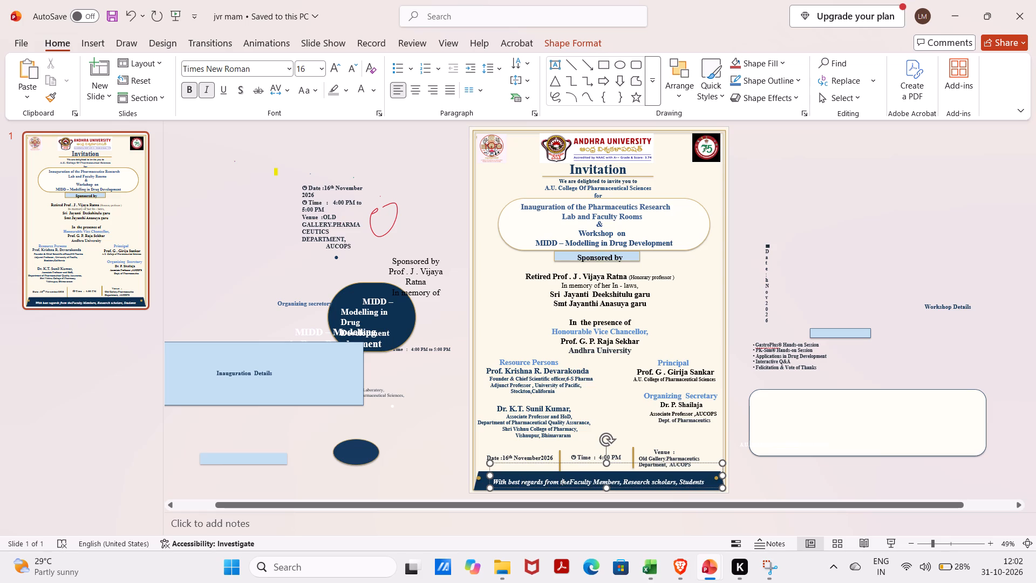
left_click(569, 483)
key("space")
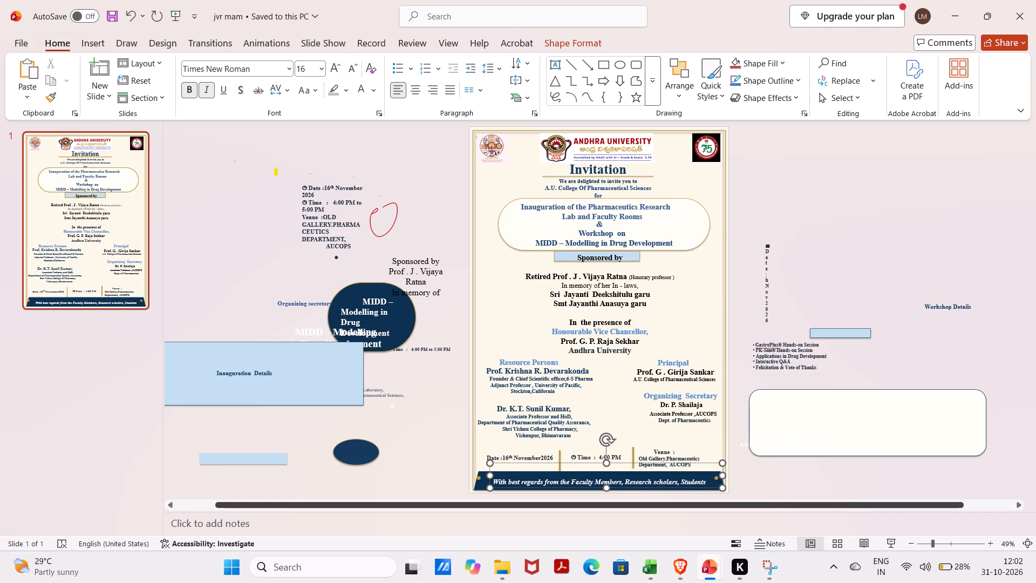
Add a space between "November" and "2026" in the event date near the slide's bottom edge.
left_click(542, 457)
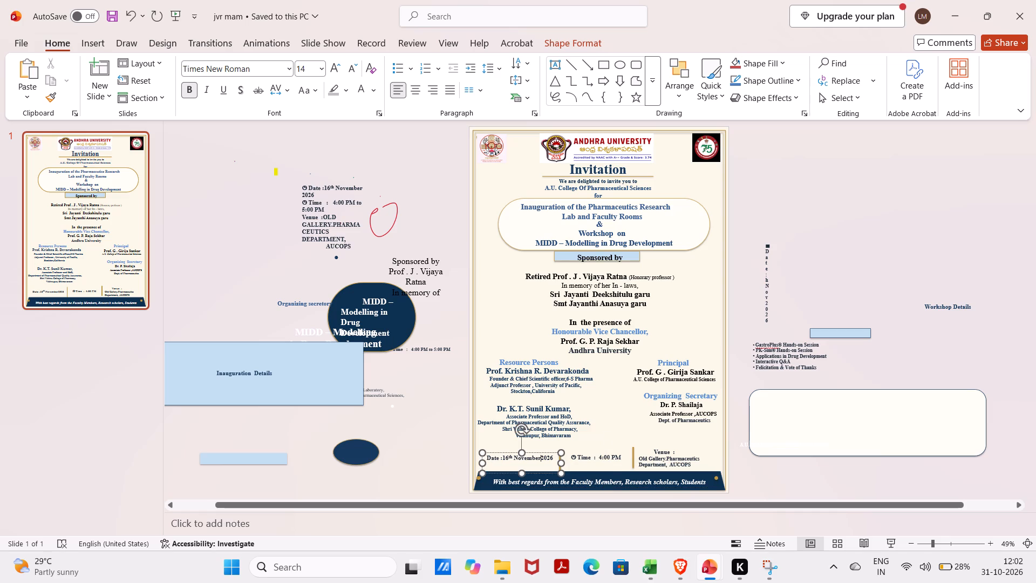
key("space")
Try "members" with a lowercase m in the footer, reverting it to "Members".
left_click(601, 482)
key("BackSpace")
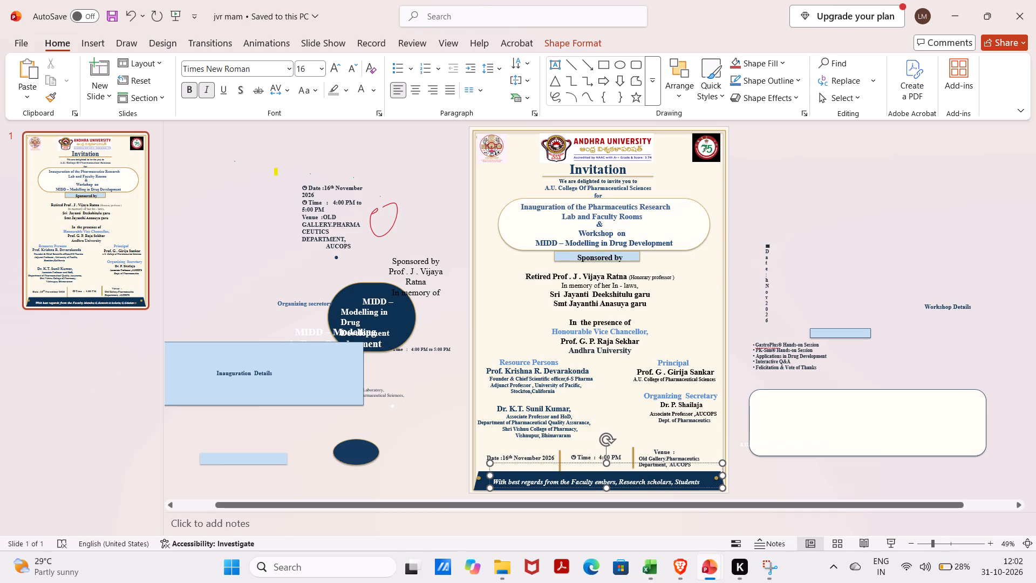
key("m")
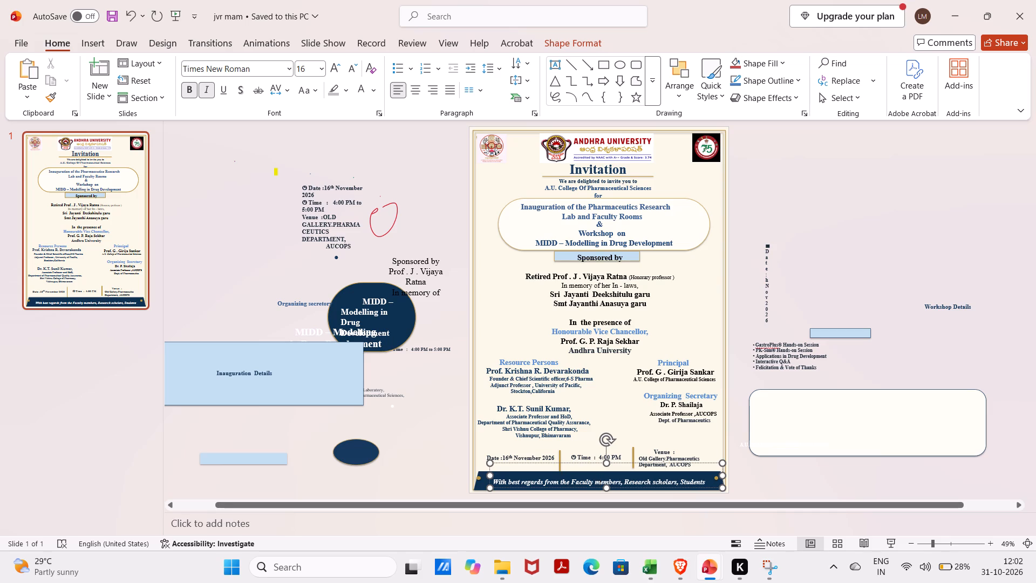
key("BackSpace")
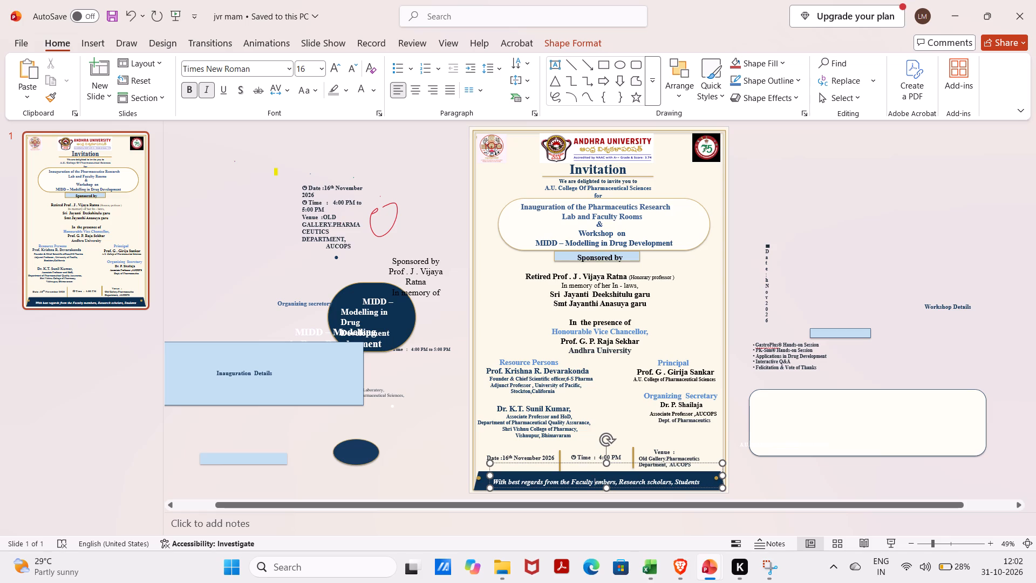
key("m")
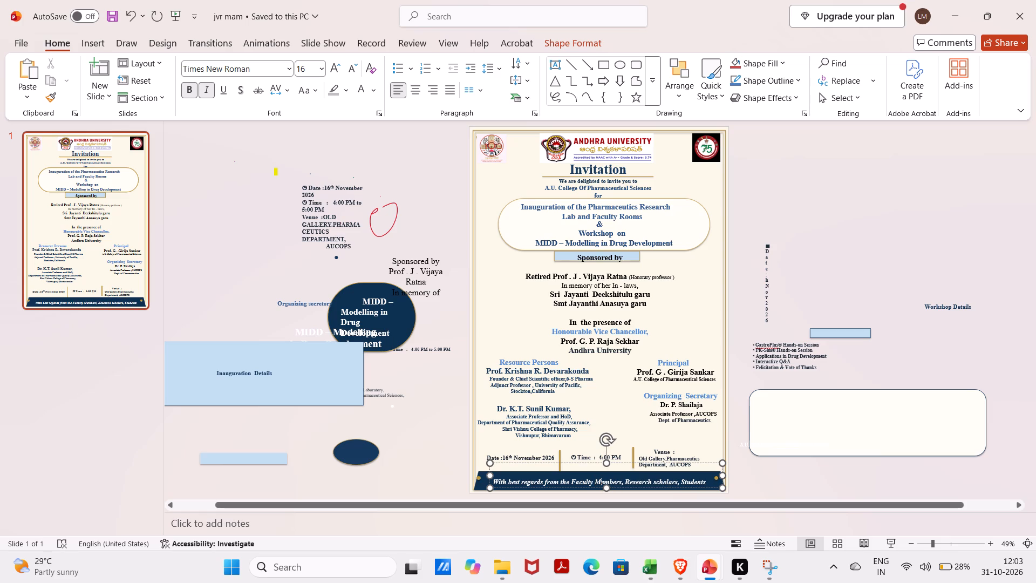
Capitalise "Scholars" in the footer so the phrase reads "Research Scholars".
left_click(656, 483)
key("BackSpace")
key("s")
left_click(813, 483)
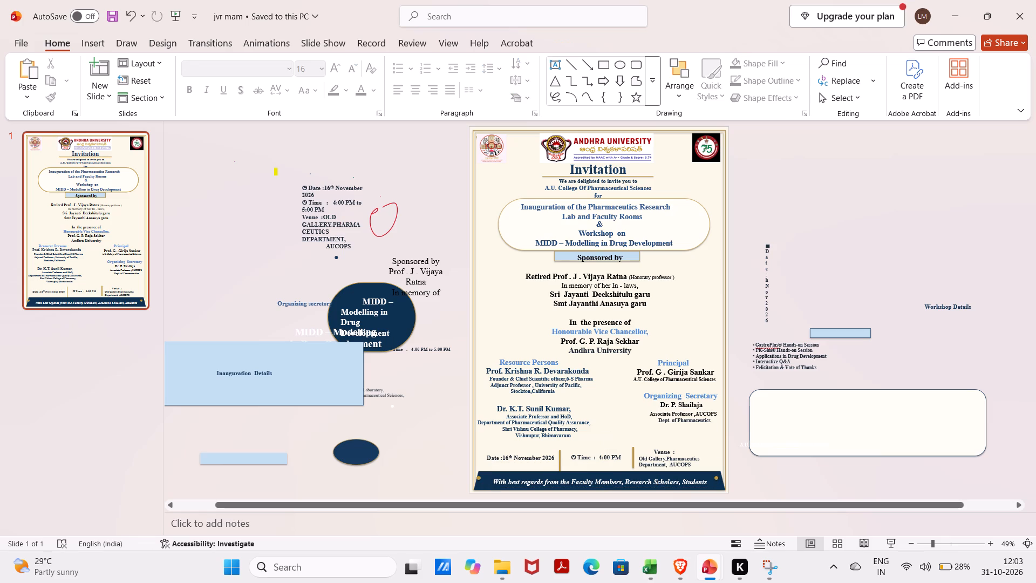
Change the spelling in the secretary's heading to "Organising Secretary".
left_click(672, 396)
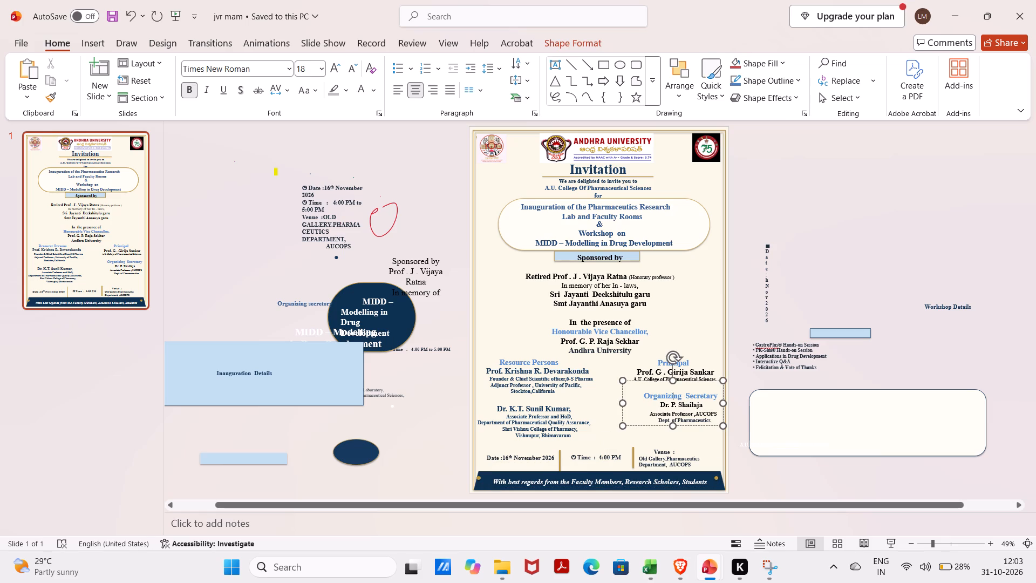
key("BackSpace")
key("BackSpace")
type("SI")
key("BackSpace")
key("BackSpace")
type("si")
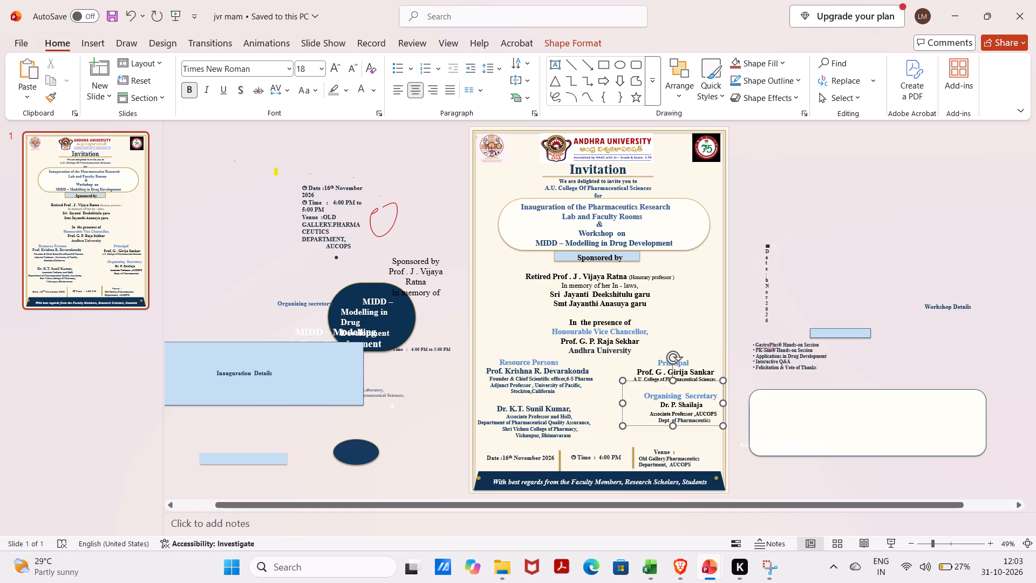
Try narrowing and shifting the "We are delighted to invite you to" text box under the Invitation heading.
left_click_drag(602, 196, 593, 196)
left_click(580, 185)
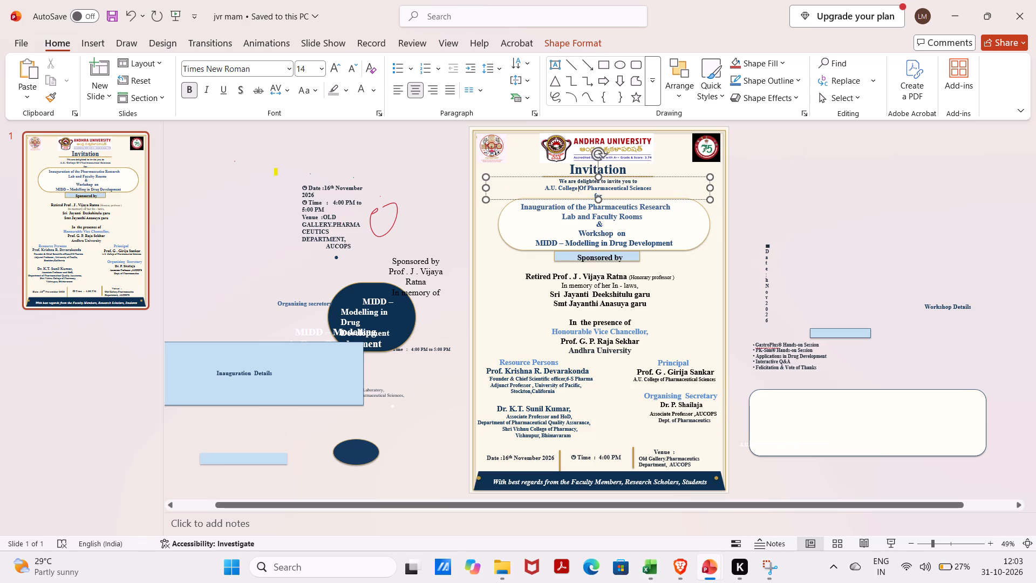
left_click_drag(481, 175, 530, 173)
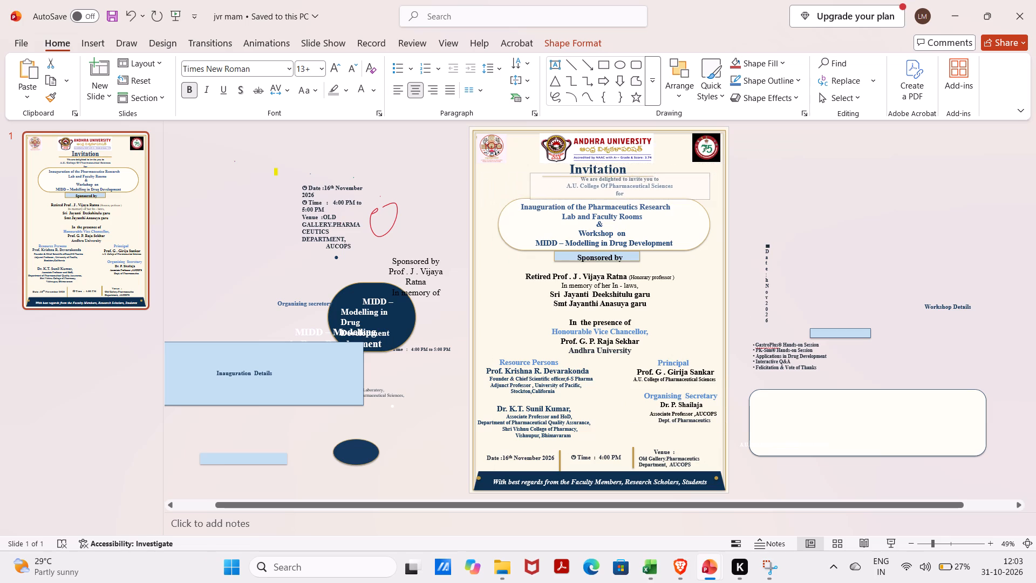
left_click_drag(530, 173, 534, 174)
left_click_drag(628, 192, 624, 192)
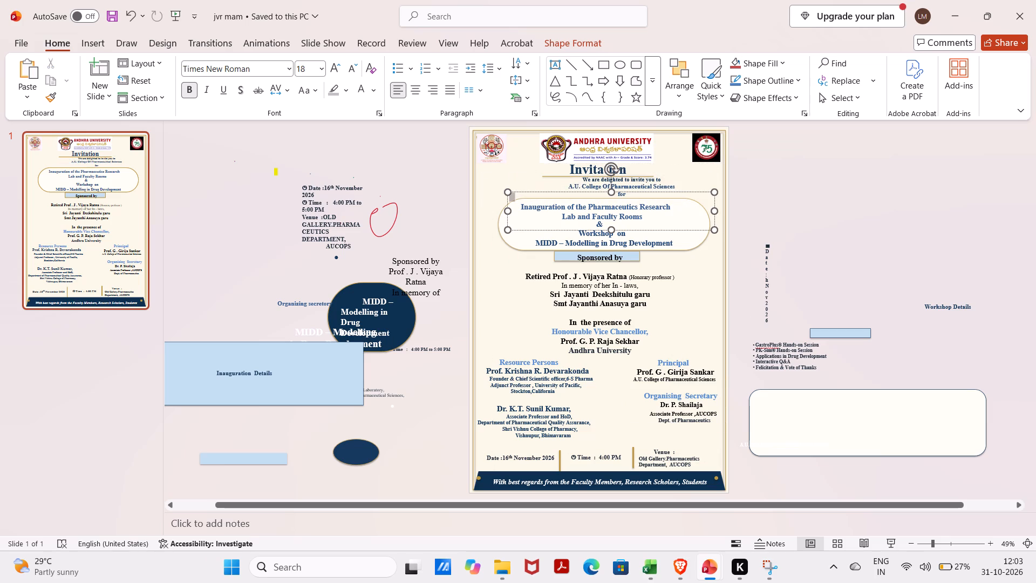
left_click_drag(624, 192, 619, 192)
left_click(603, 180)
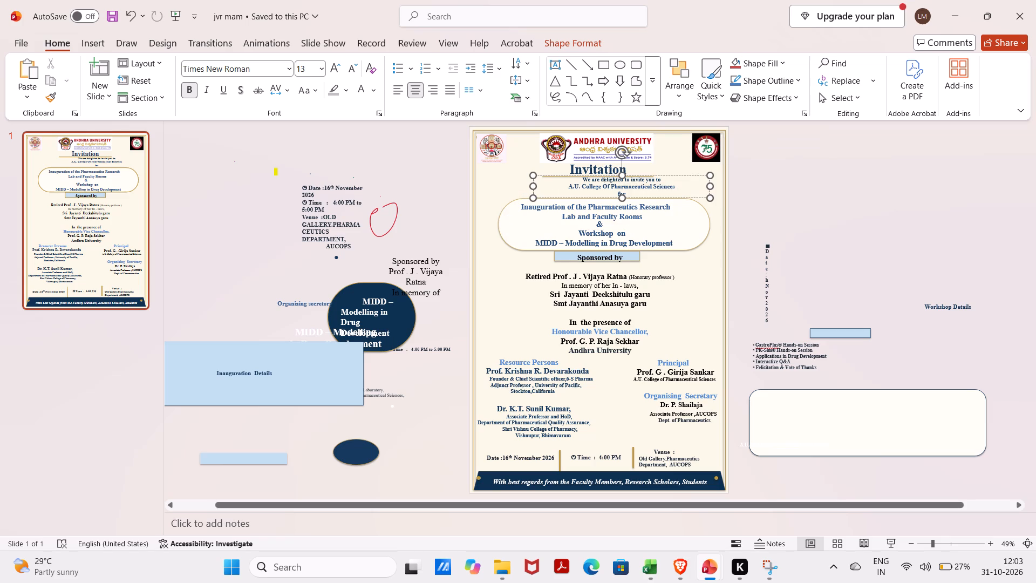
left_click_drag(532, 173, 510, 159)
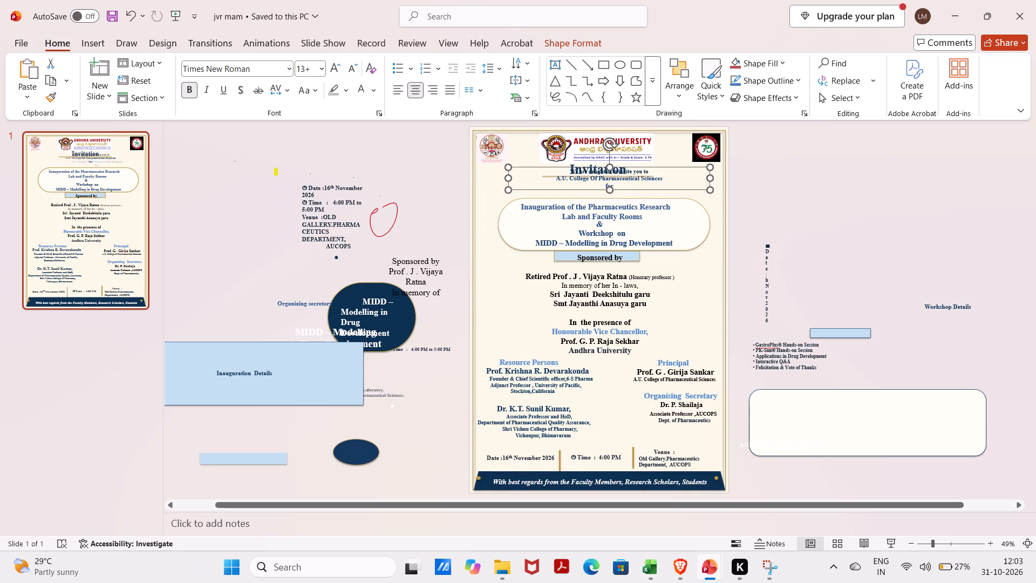
Italicise the word "for" below the "A.U. College Of Pharmaceutical Sciences" line.
left_click_drag(614, 184, 599, 184)
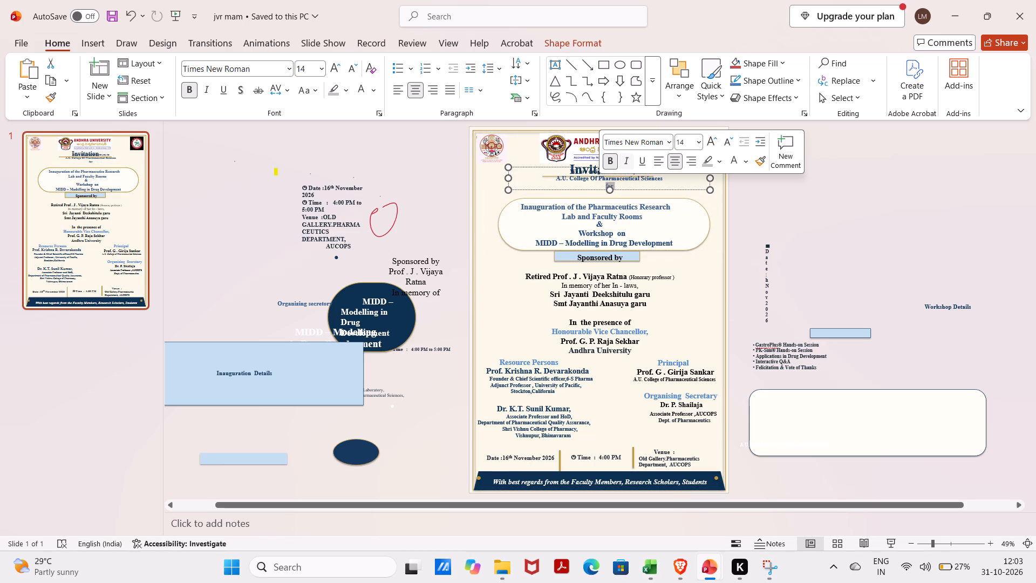
left_click(625, 163)
Resize the "We are delighted to invite you to" text box so its lines sit centred between the Invitation heading and the inauguration frame.
left_click_drag(510, 166, 508, 179)
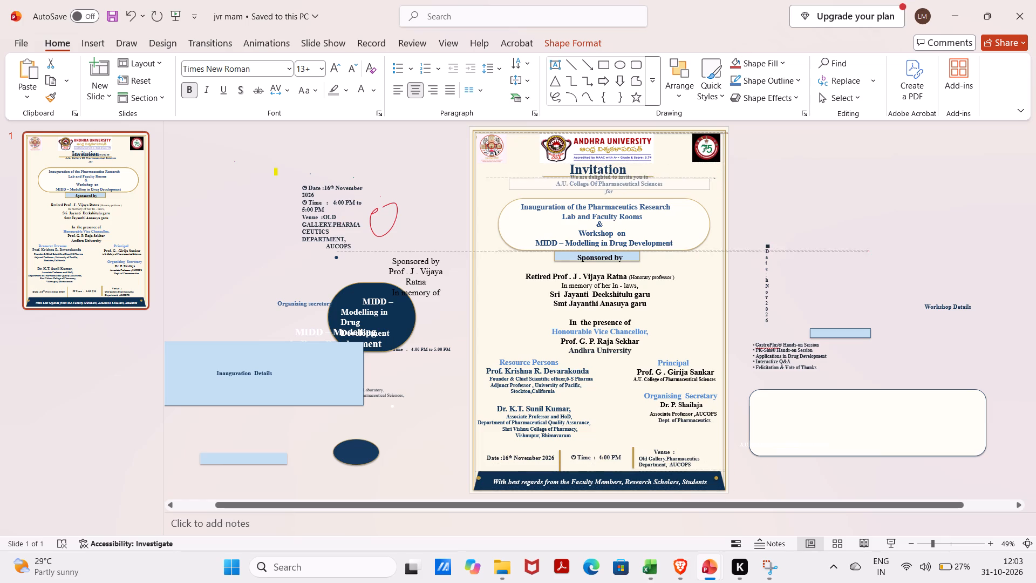
left_click_drag(508, 179, 495, 187)
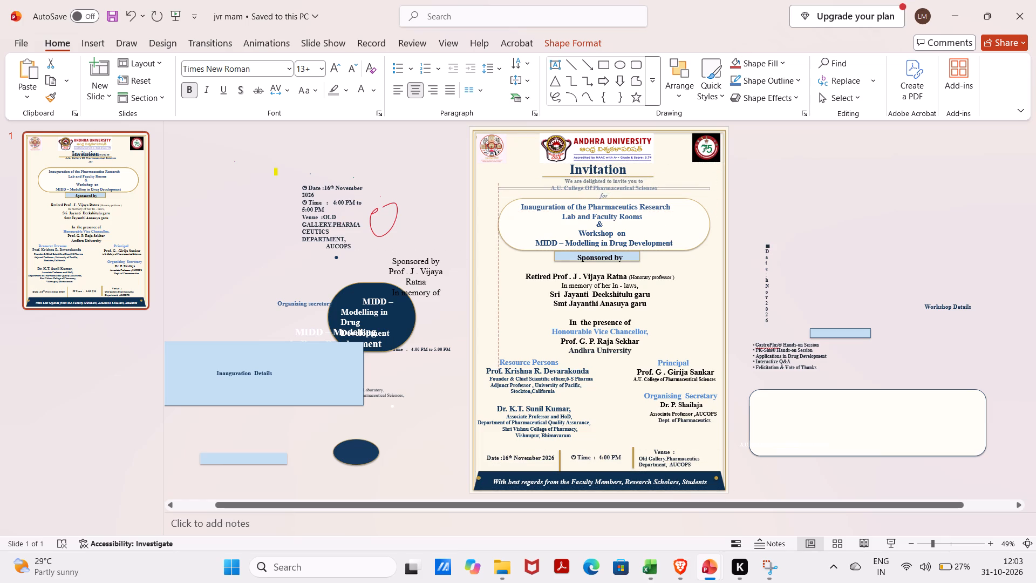
left_click_drag(495, 187, 490, 186)
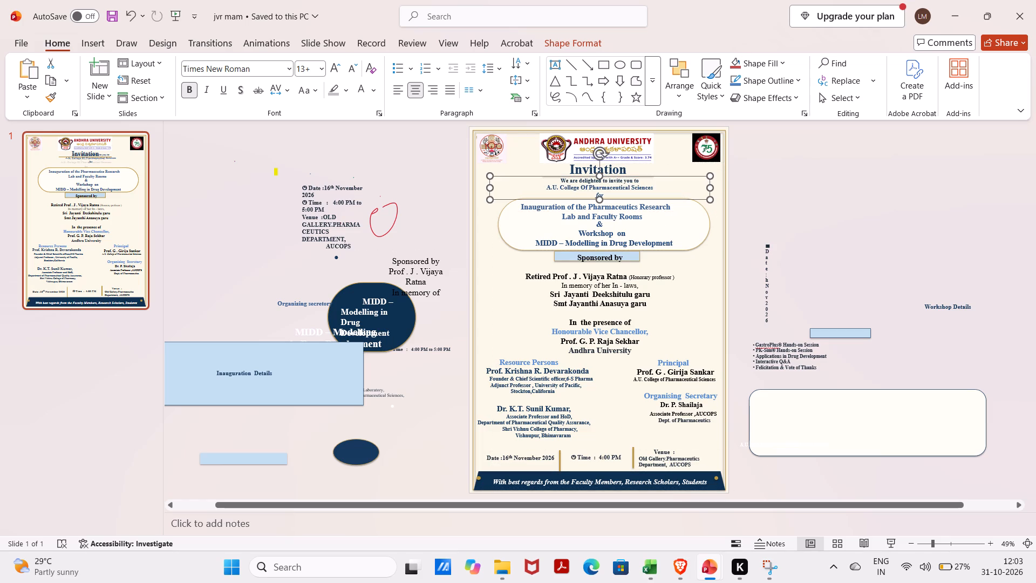
Widen the "We are delighted to invite you to" text box slightly and bring it back to just beneath the Invitation heading.
left_click(781, 191)
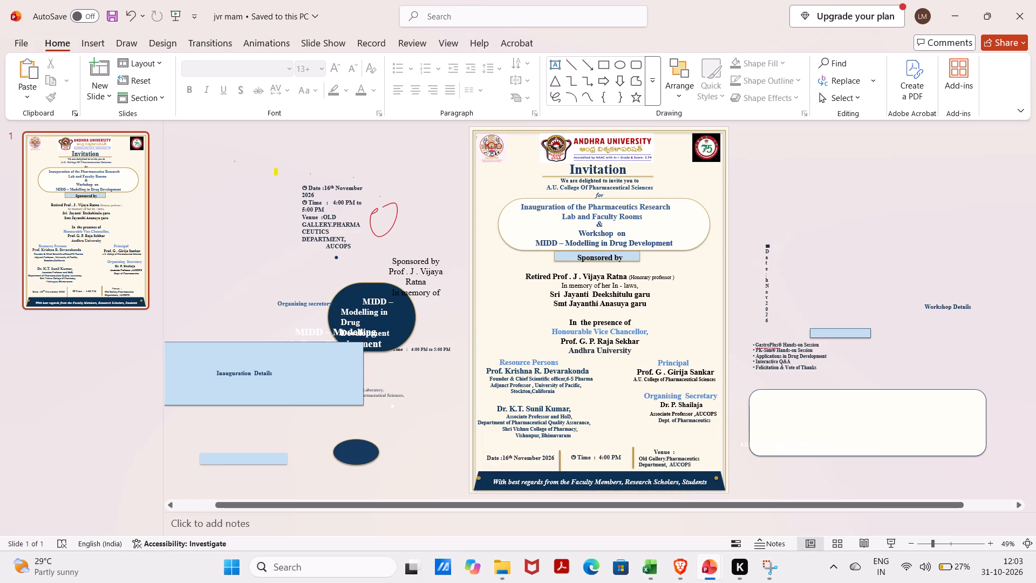
left_click(604, 196)
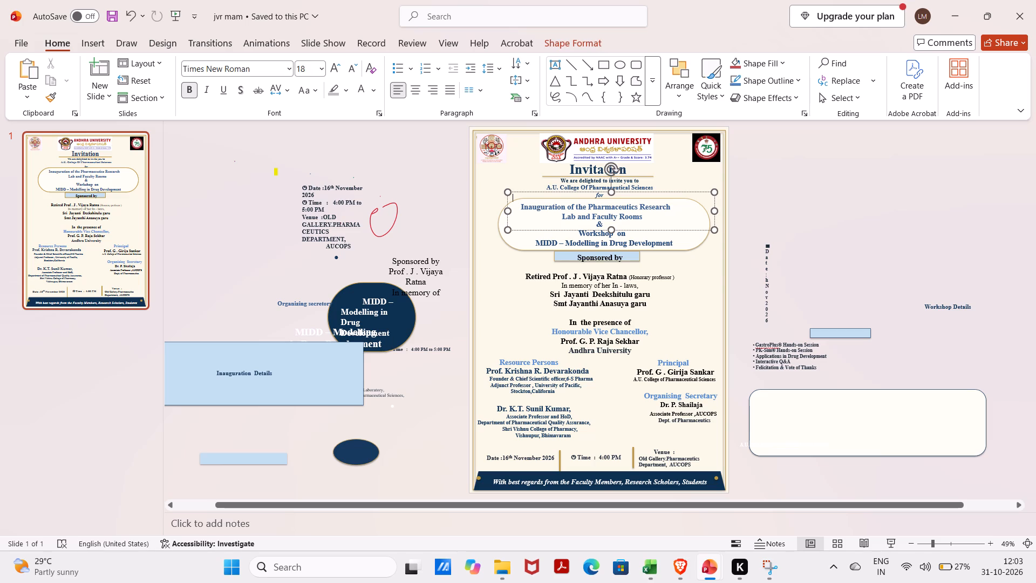
left_click(590, 183)
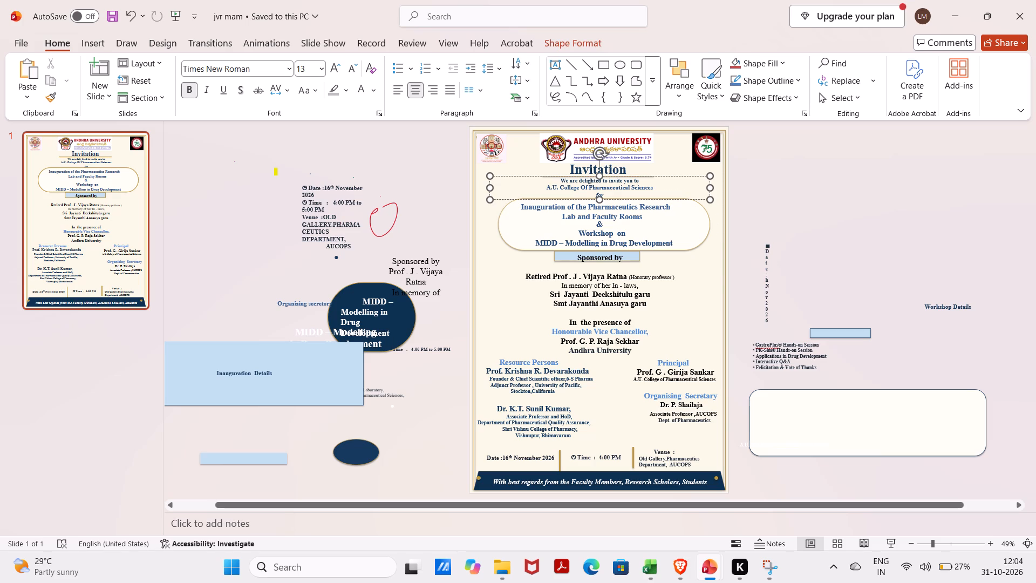
left_click_drag(489, 177, 485, 153)
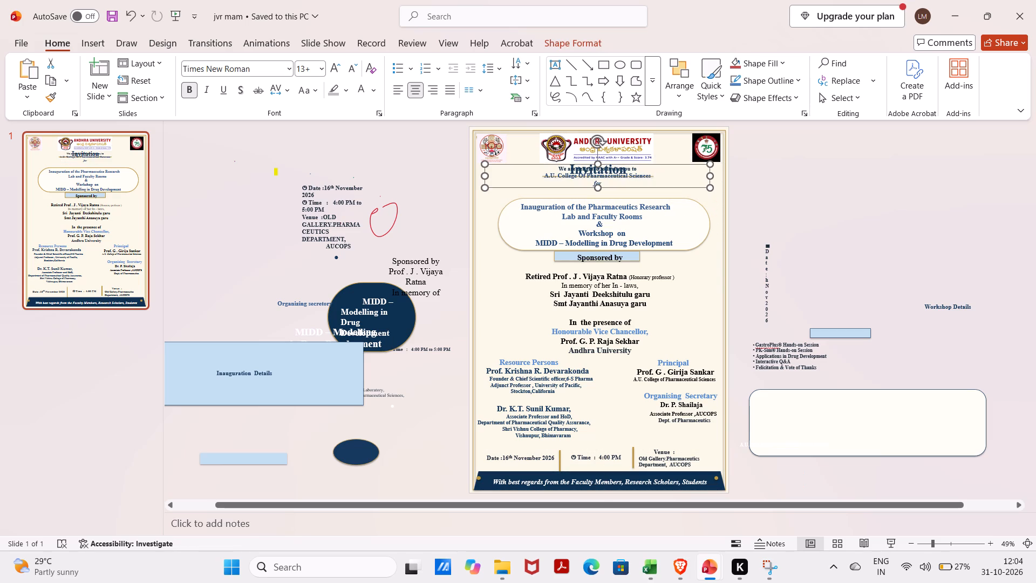
left_click_drag(602, 182, 591, 181)
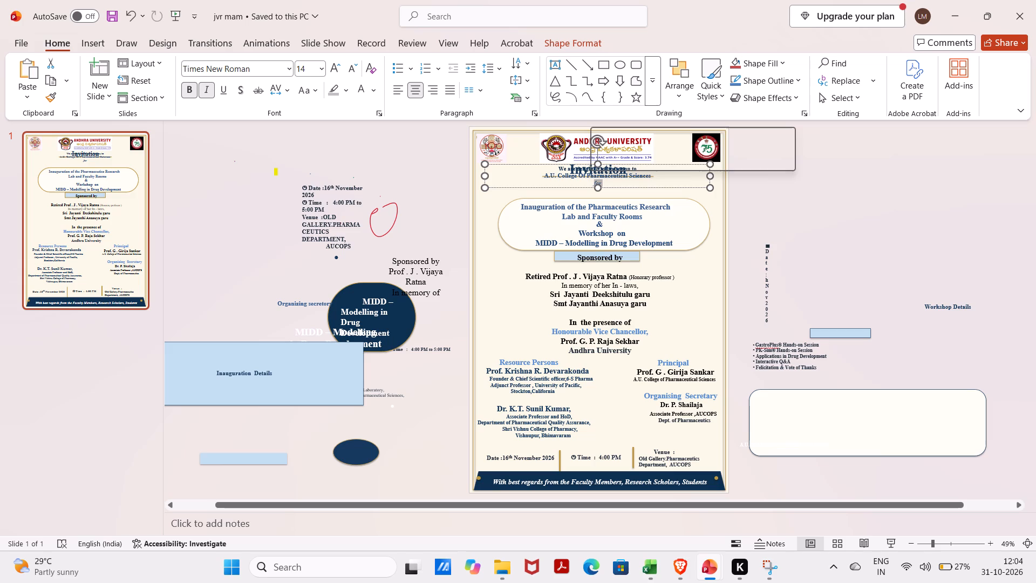
left_click(491, 212)
left_click(512, 178)
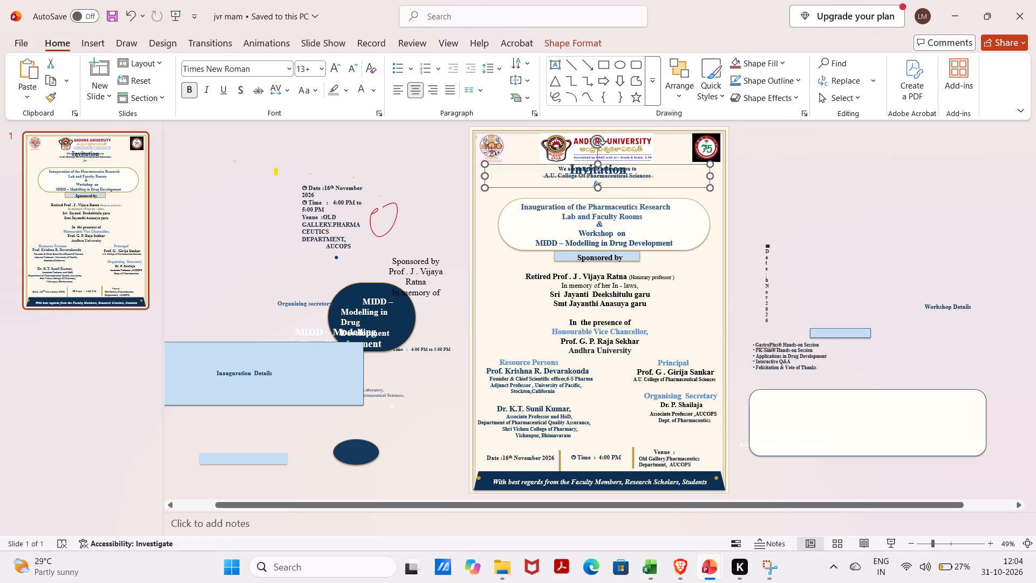
left_click_drag(481, 161, 482, 178)
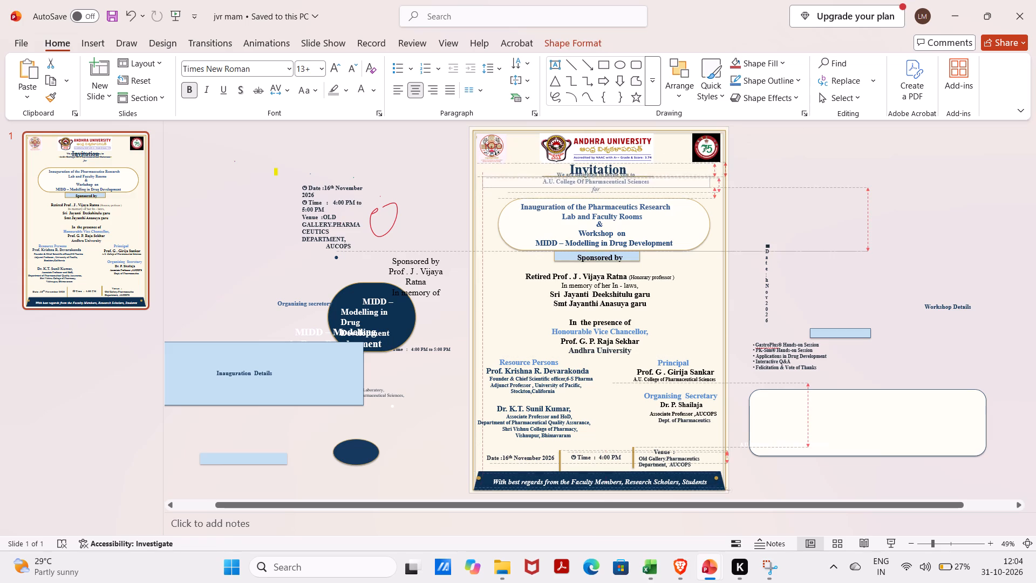
left_click_drag(482, 178, 483, 185)
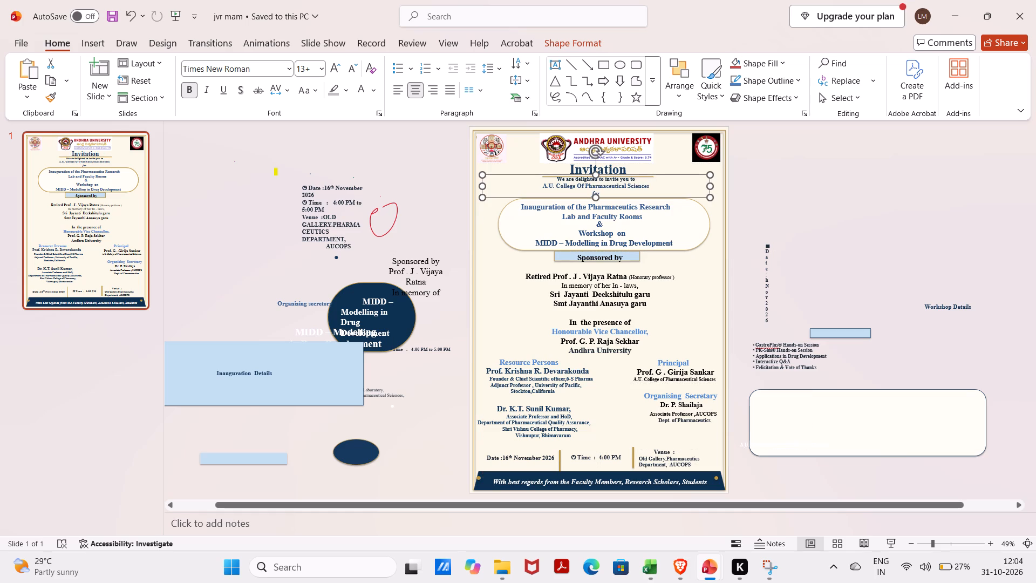
left_click(759, 214)
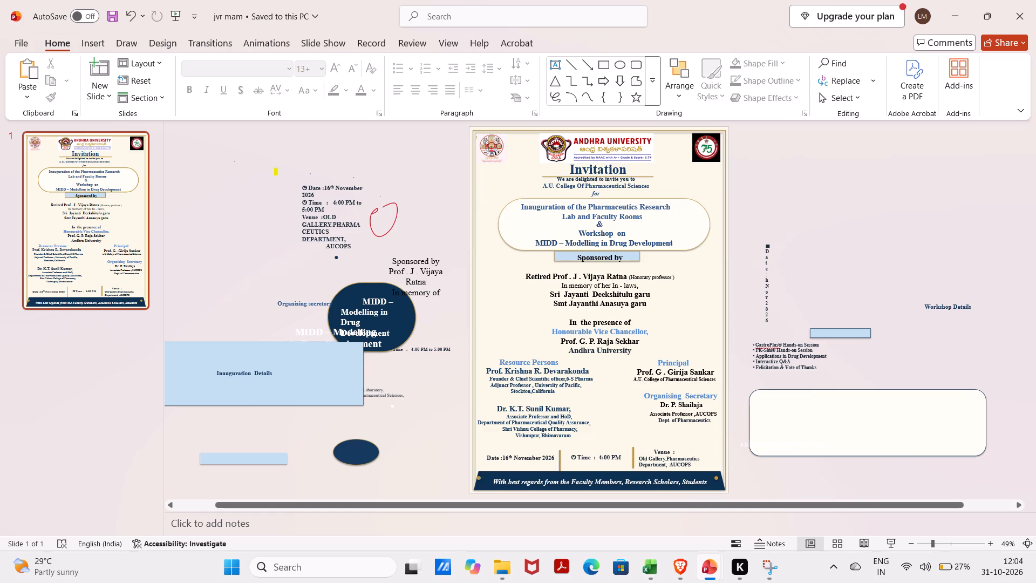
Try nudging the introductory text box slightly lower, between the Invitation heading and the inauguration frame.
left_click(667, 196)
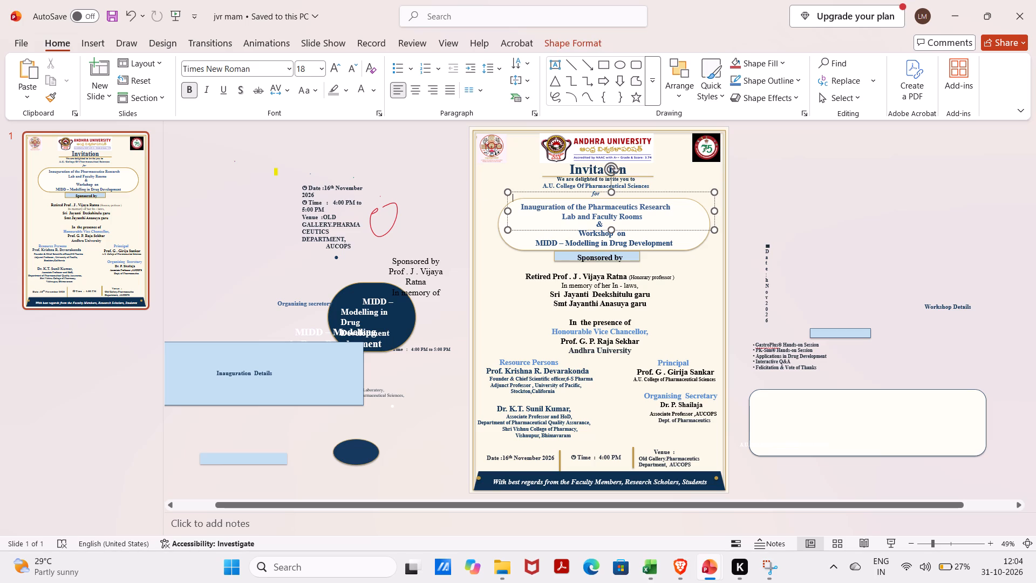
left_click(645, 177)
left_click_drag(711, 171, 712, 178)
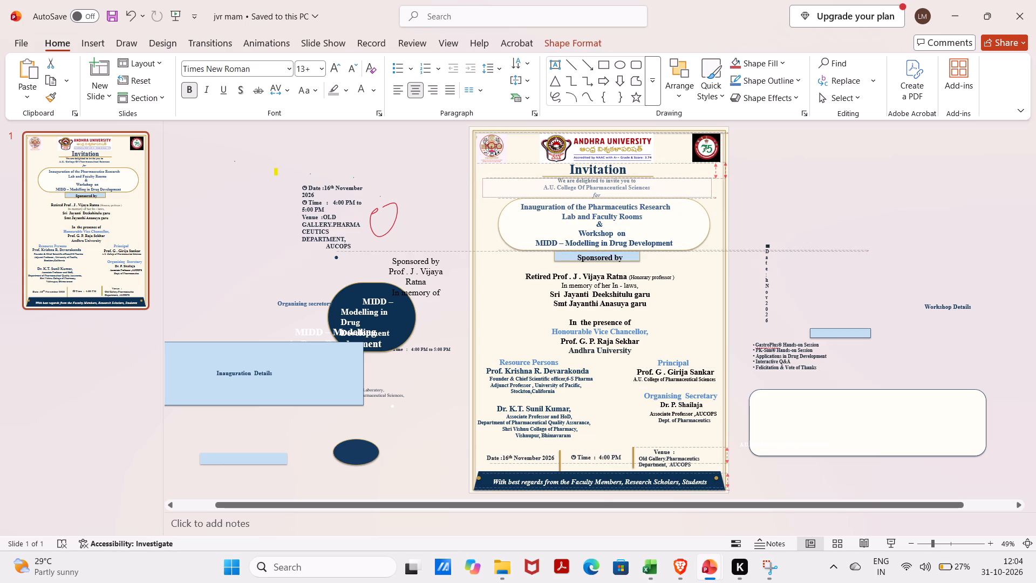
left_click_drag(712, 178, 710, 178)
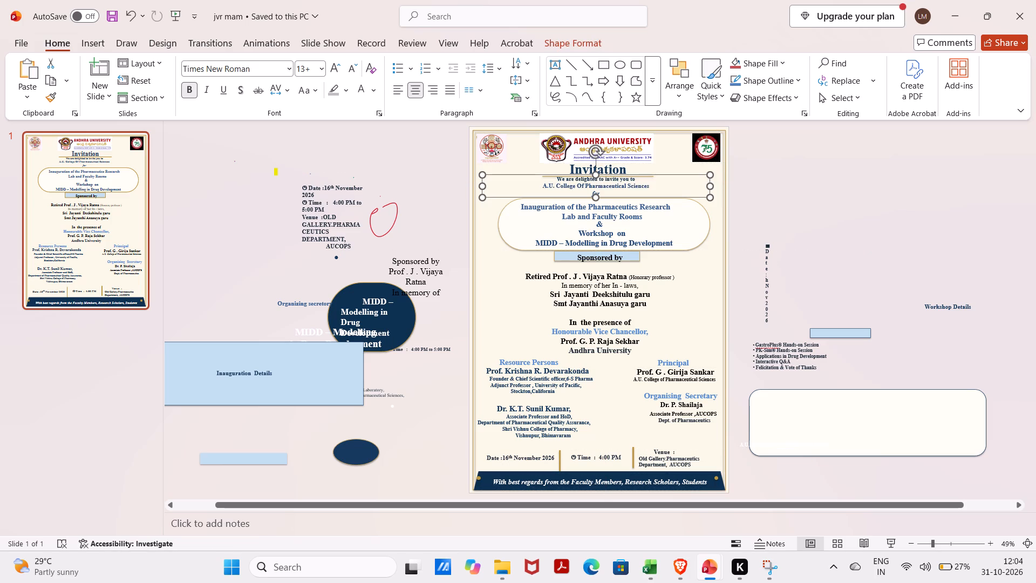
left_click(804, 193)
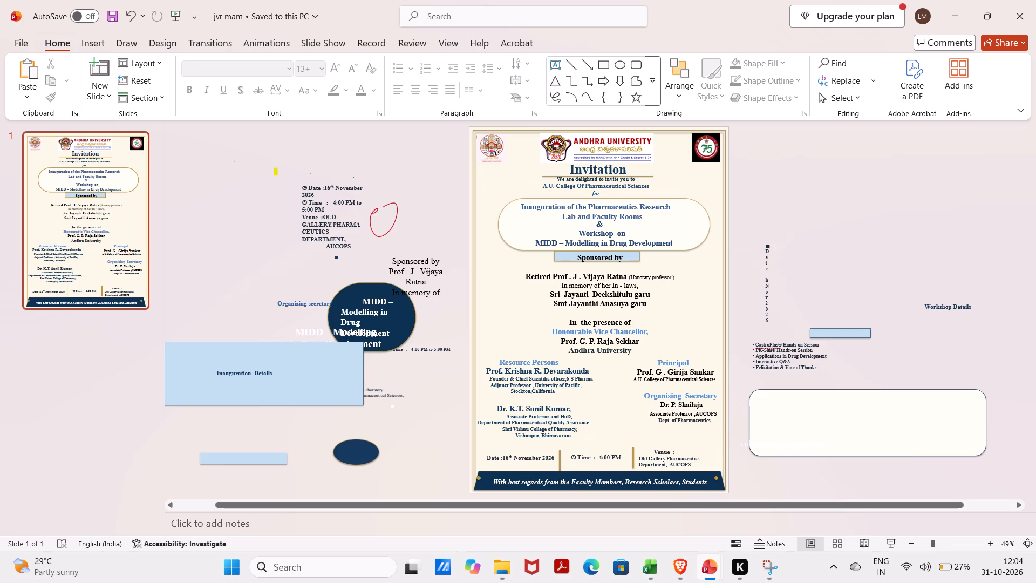
Change "Of" to lowercase so the introductory line reads "A.U. College of Pharmaceutical Sciences".
left_click(589, 184)
left_click(581, 186)
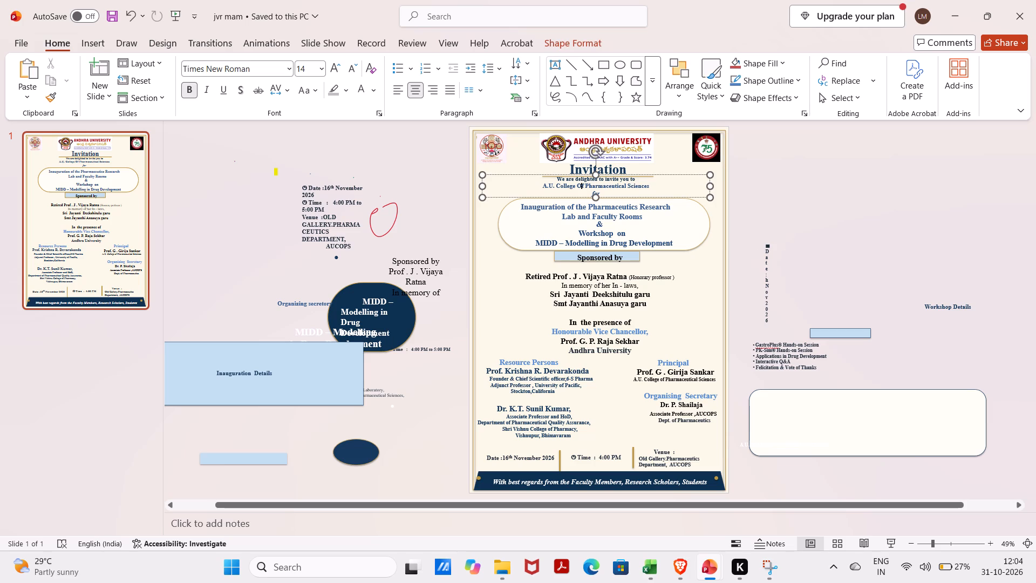
key("BackSpace")
key("o")
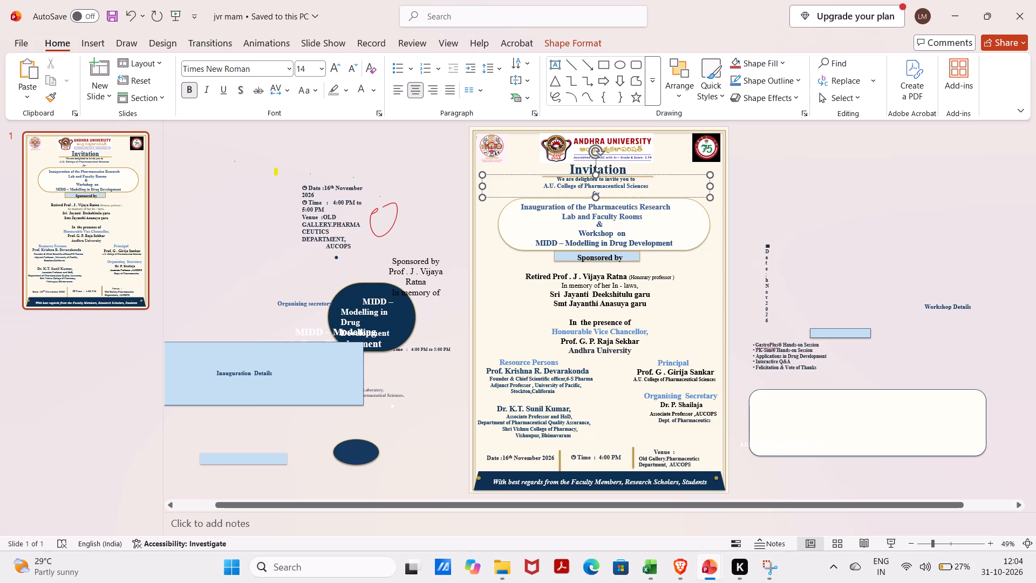
left_click(823, 213)
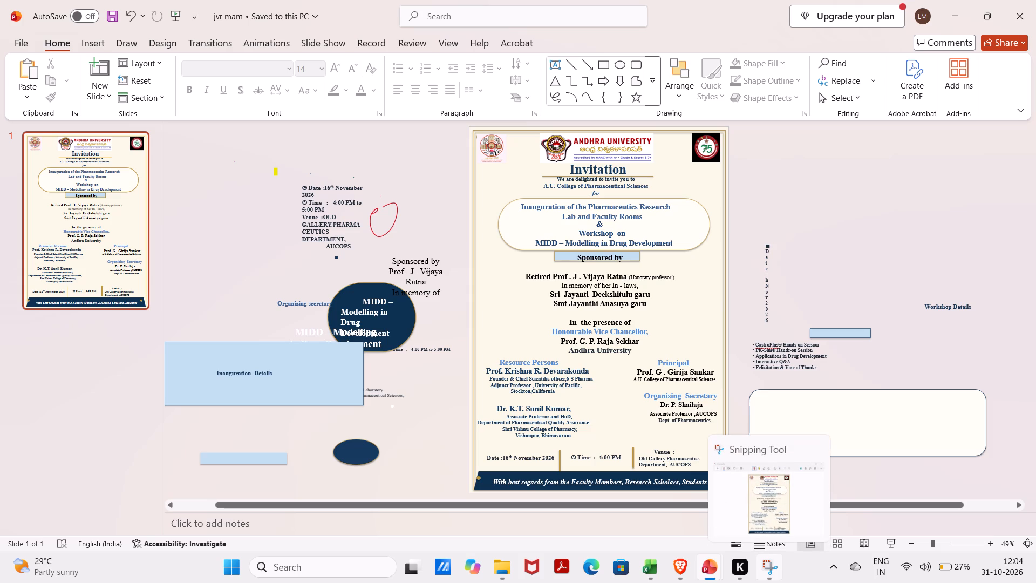
Switch to Snipping Tool and capture a new screenshot covering the whole invitation slide.
left_click(768, 513)
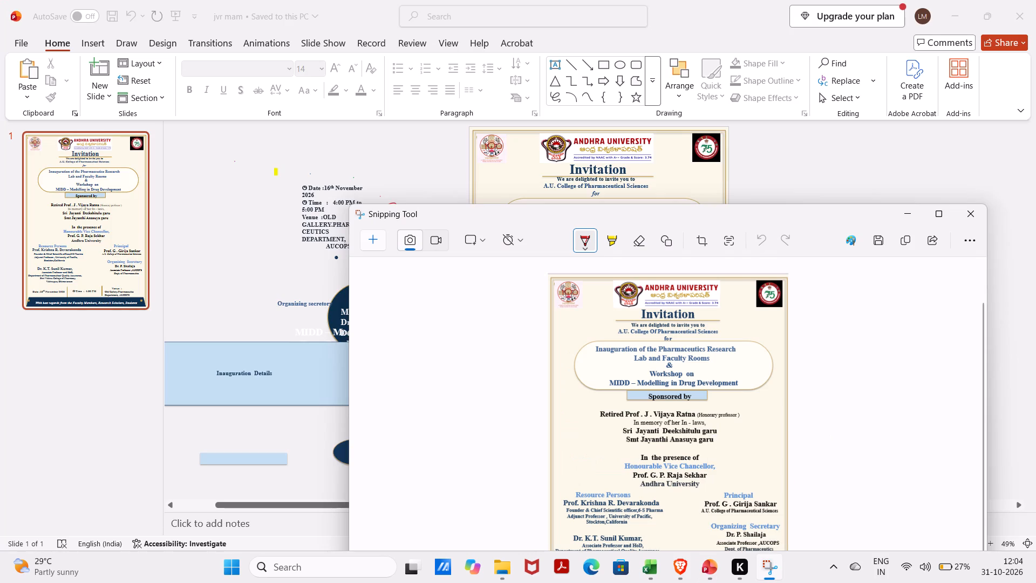
left_click(369, 231)
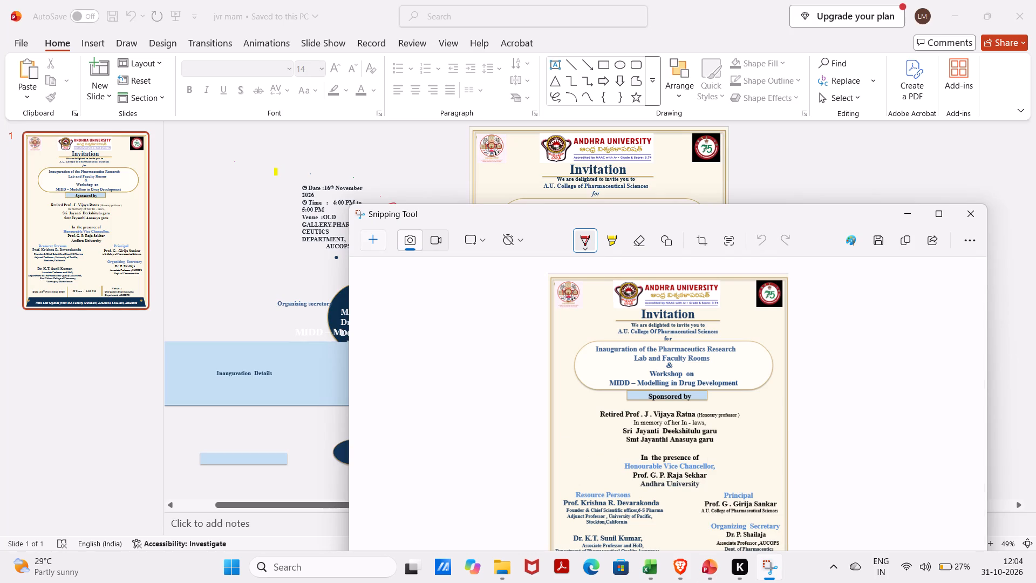
left_click_drag(469, 125, 649, 411)
scroll(653, 415, "right", 1)
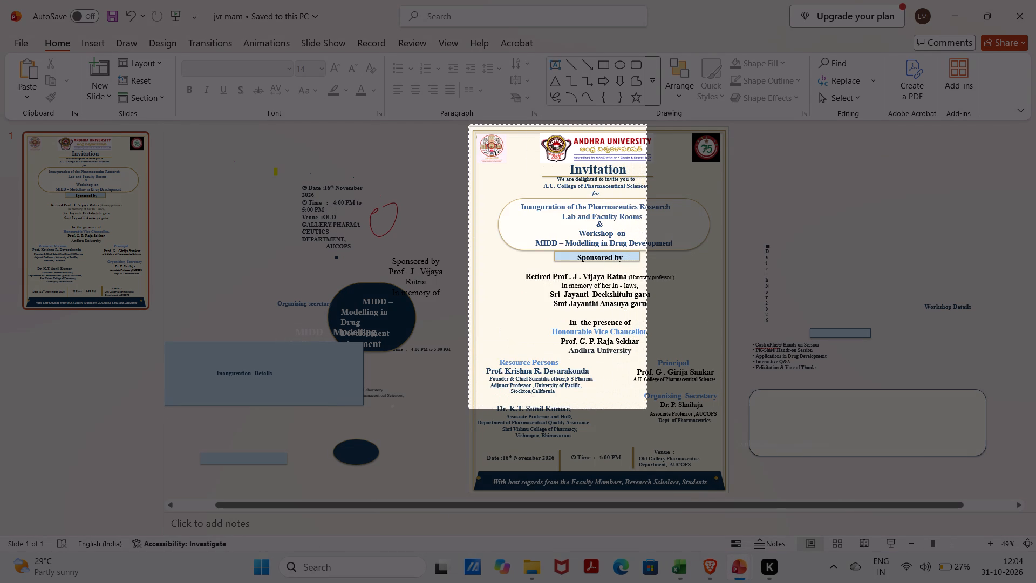
scroll(649, 411, "right", 1)
left_click_drag(649, 411, 728, 494)
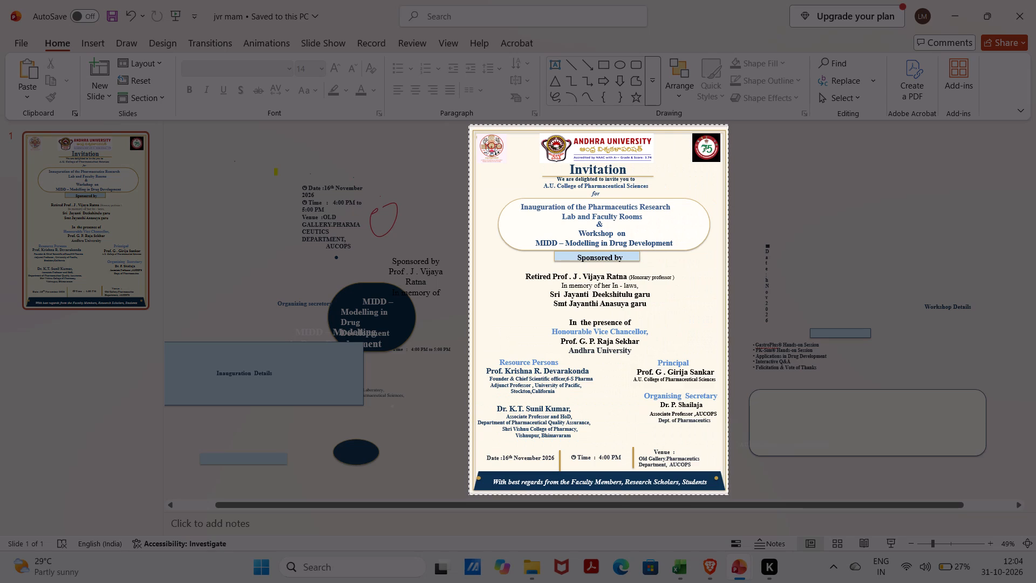
left_click_drag(728, 494, 727, 494)
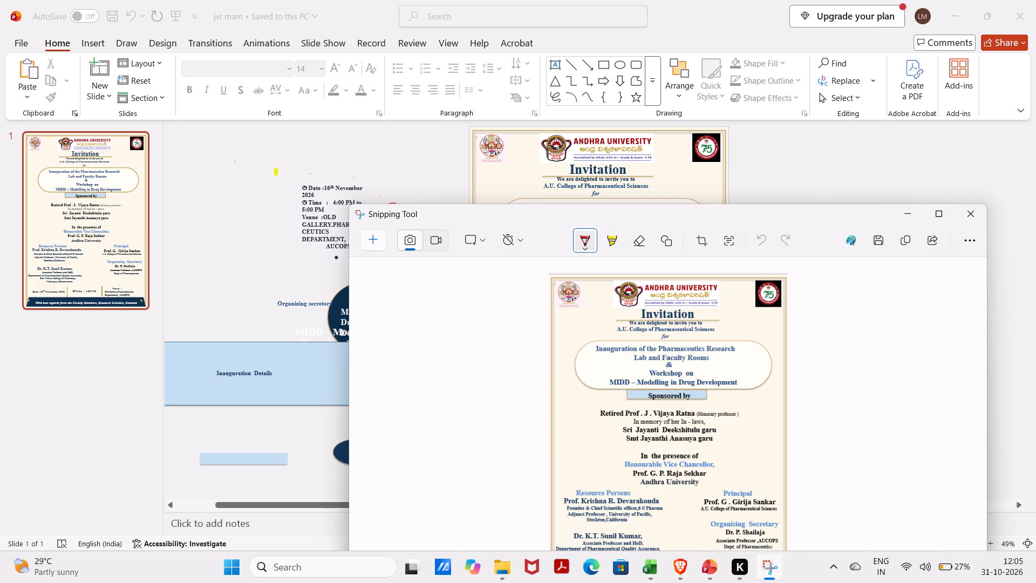
Return to the PowerPoint slide and adjust the introductory text box slightly so its lines sit centred and clear of the line under Invitation.
left_click(492, 175)
left_click(541, 179)
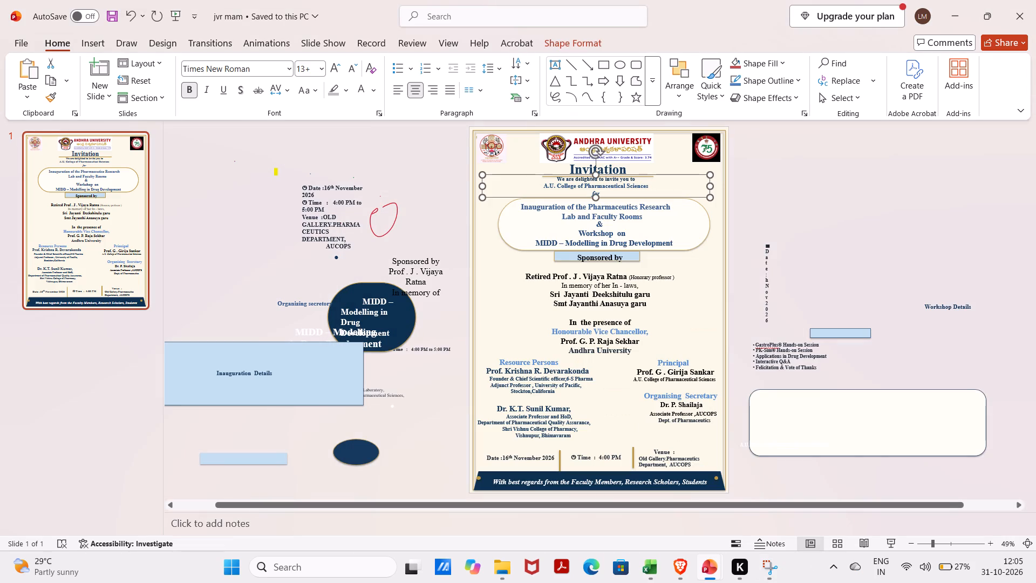
left_click(485, 174)
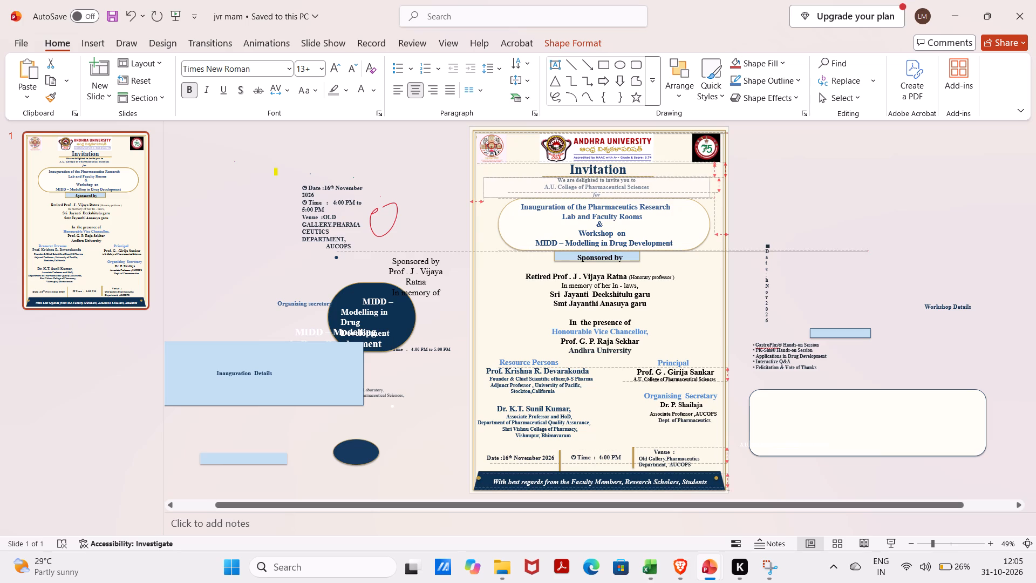
left_click(817, 216)
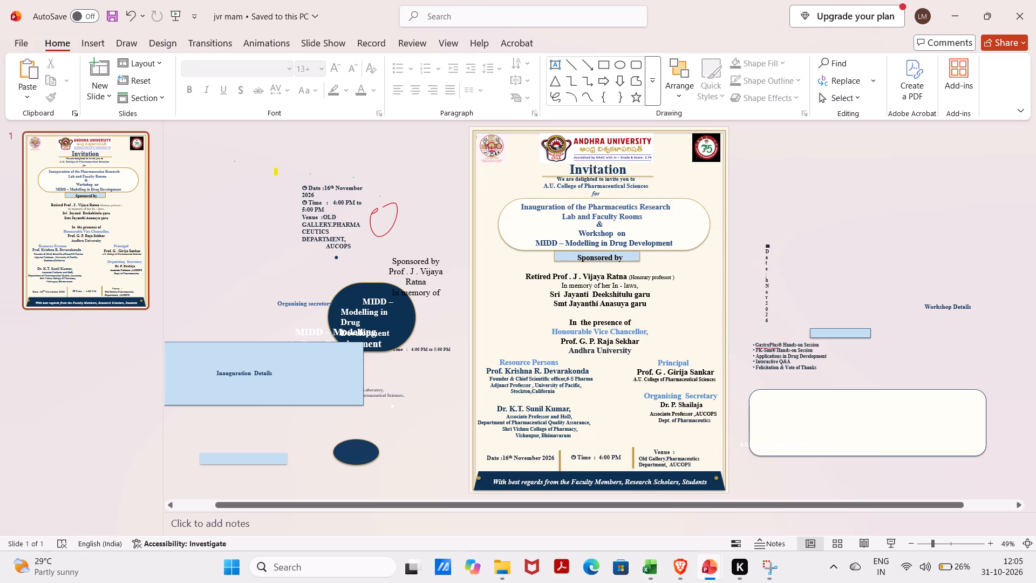
left_click(629, 191)
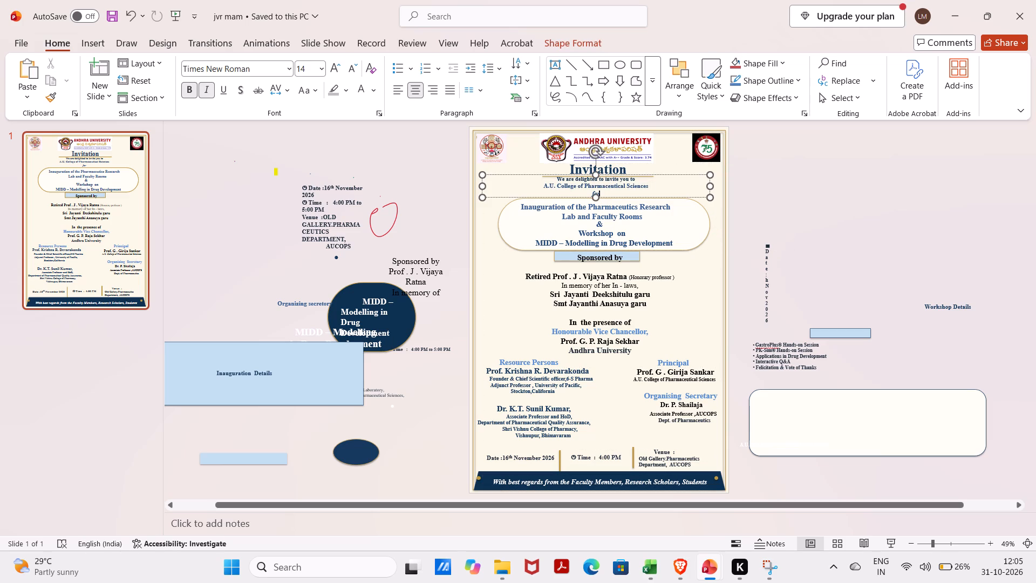
left_click_drag(708, 175, 708, 178)
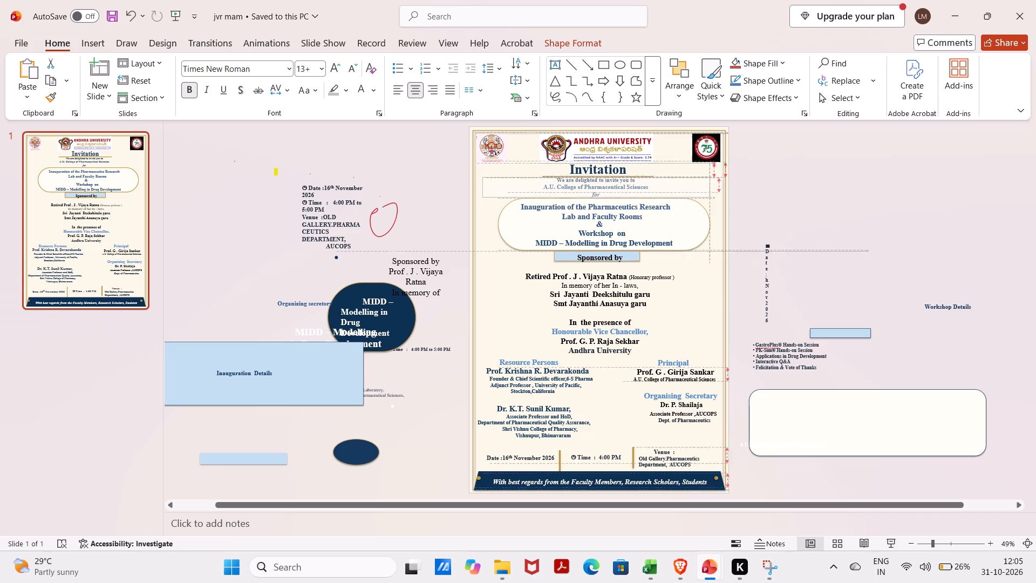
left_click_drag(708, 178, 711, 178)
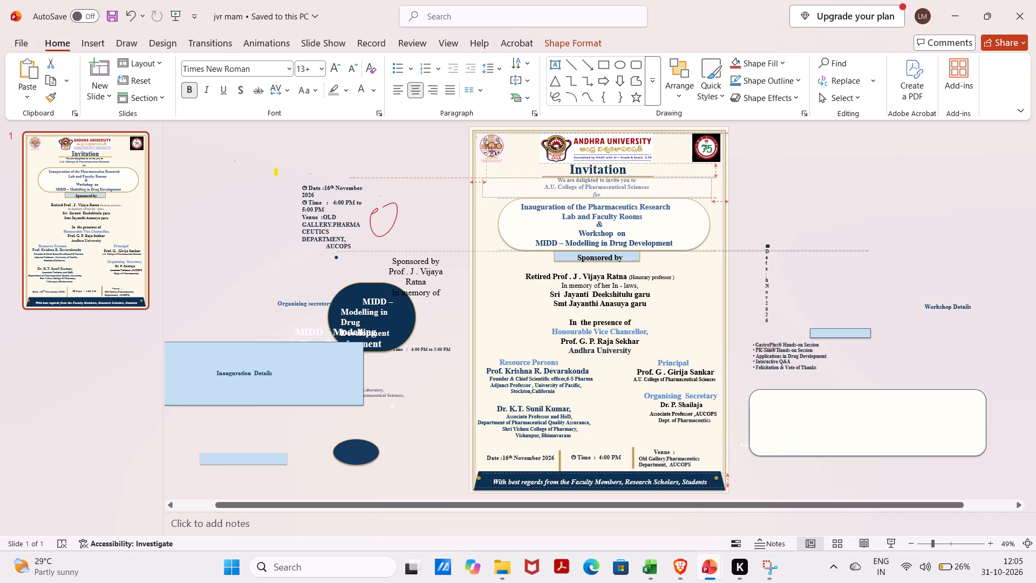
left_click_drag(711, 178, 712, 179)
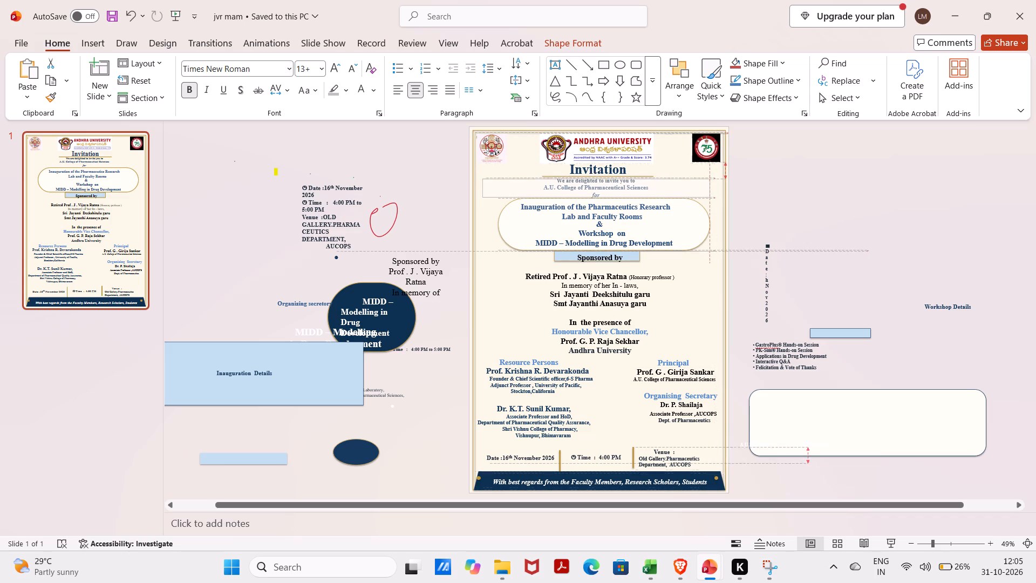
left_click_drag(712, 179, 713, 178)
left_click(835, 193)
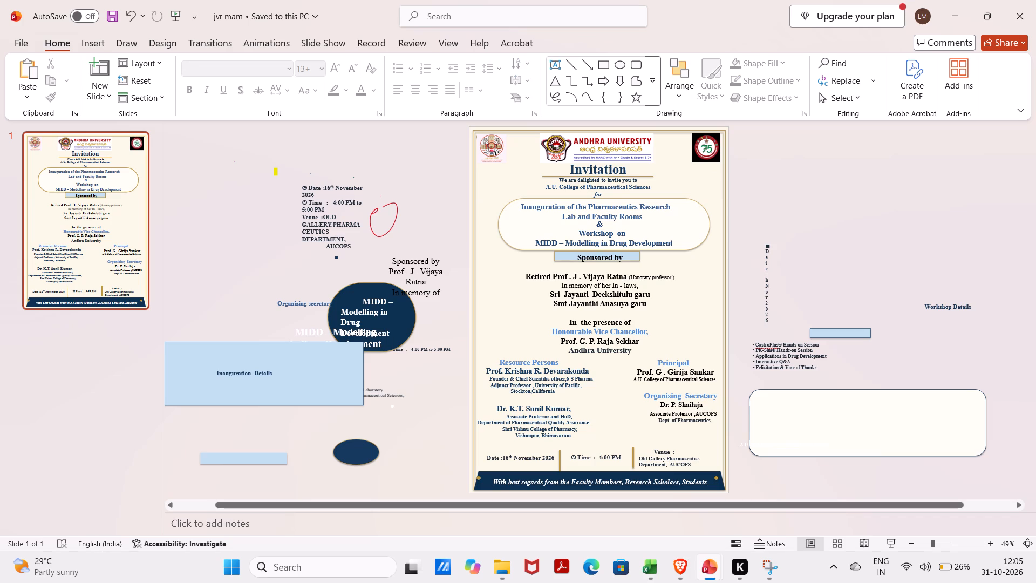
Delete one space before the "&" between "Lab and Faculty Rooms" and "Workshop on" in the inauguration frame.
left_click(595, 228)
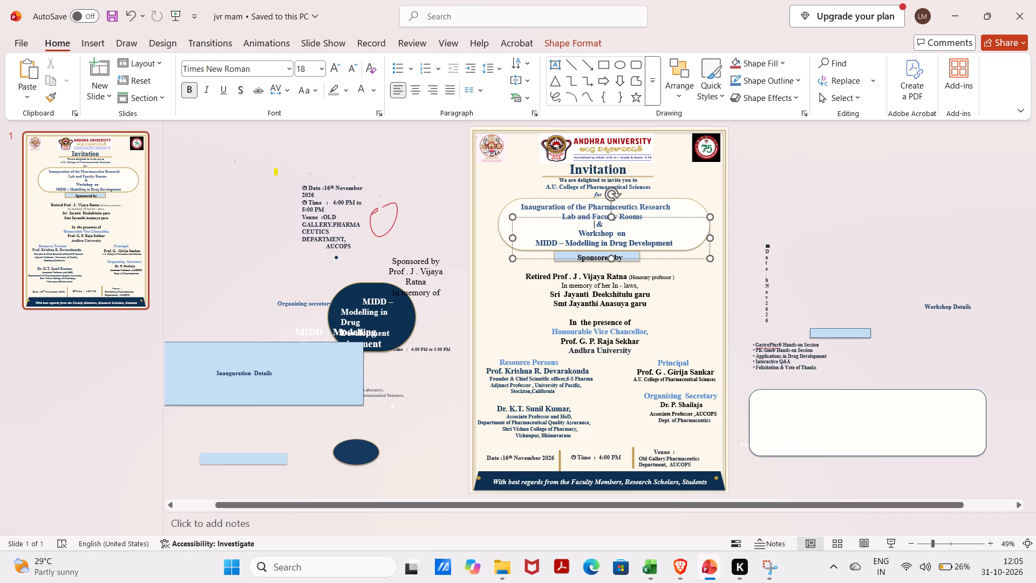
left_click(595, 228)
key("BackSpace")
left_click(918, 246)
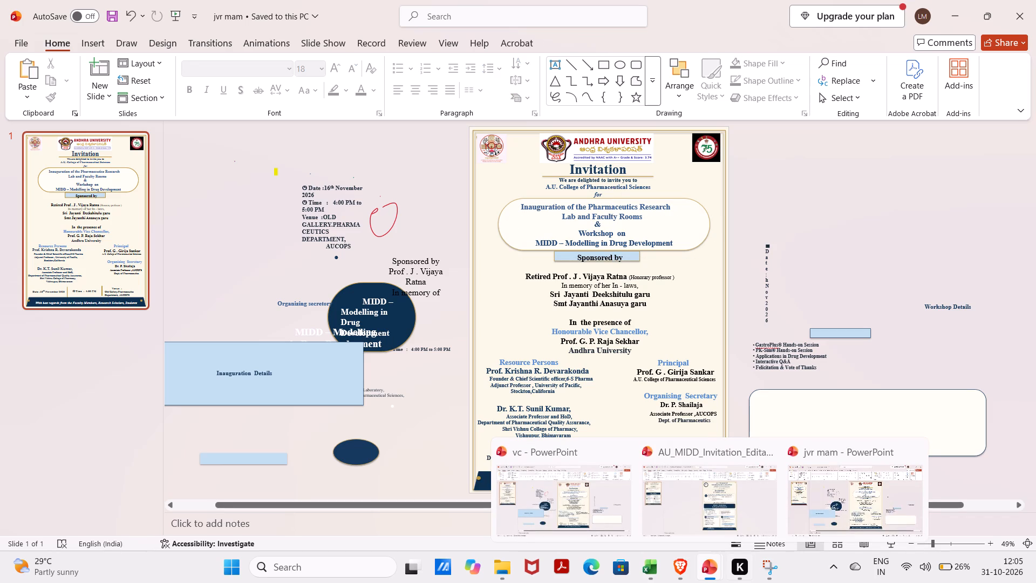
Switch to Snipping Tool and capture a fresh screenshot framed to the edges of the updated invitation slide.
left_click(773, 564)
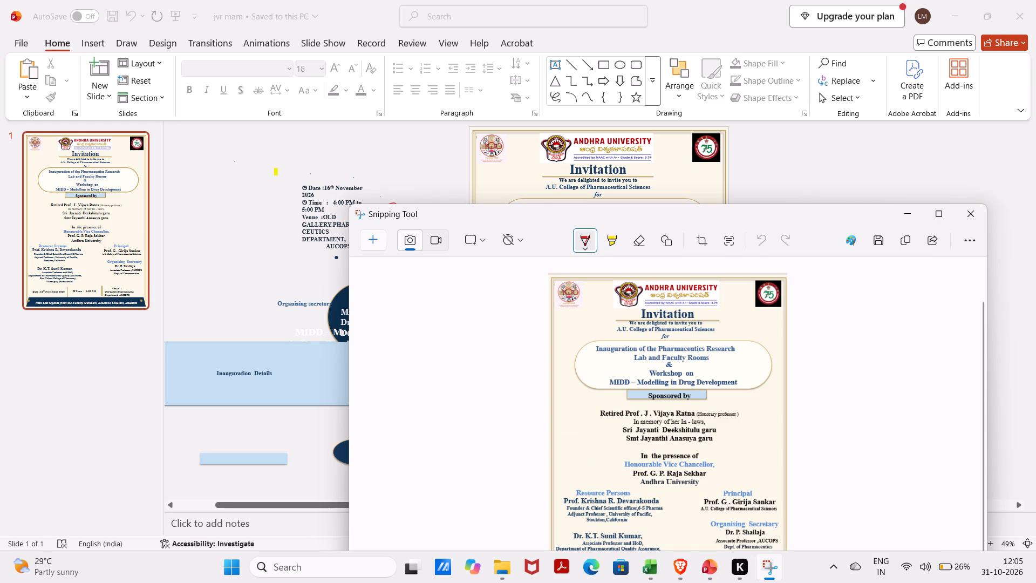
left_click(368, 246)
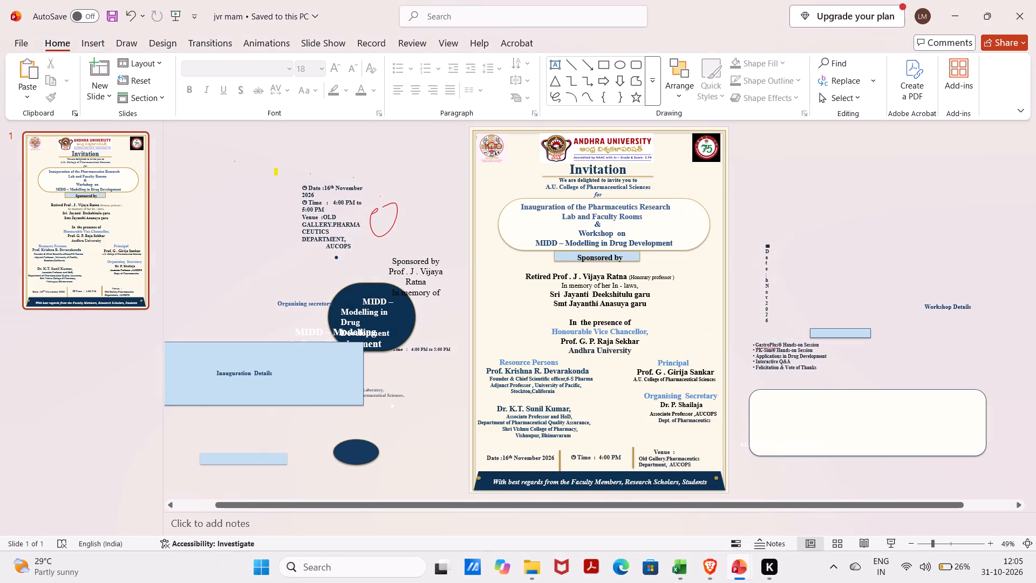
left_click_drag(470, 125, 534, 231)
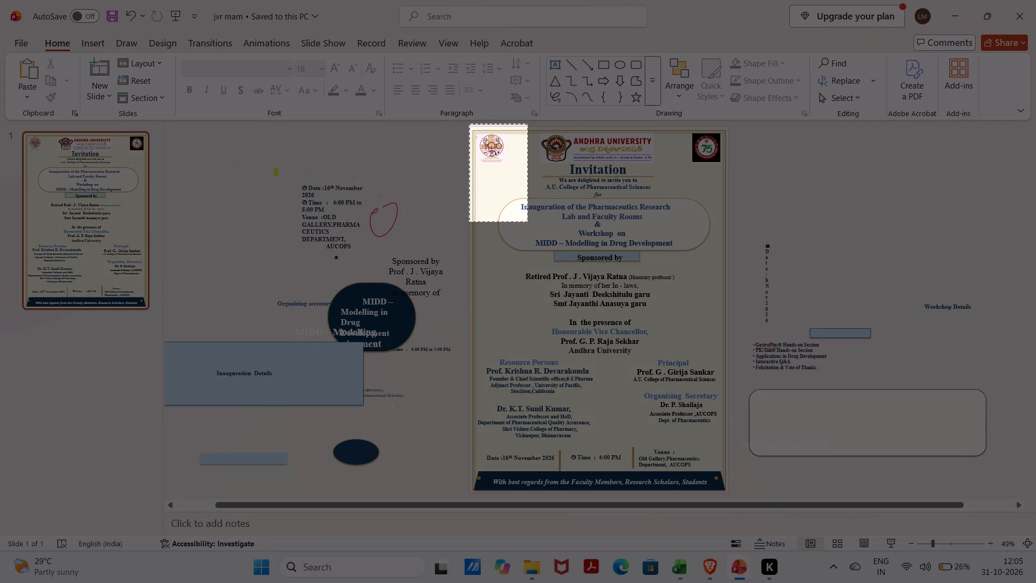
left_click_drag(534, 231, 740, 512)
scroll(595, 331, "up", 2)
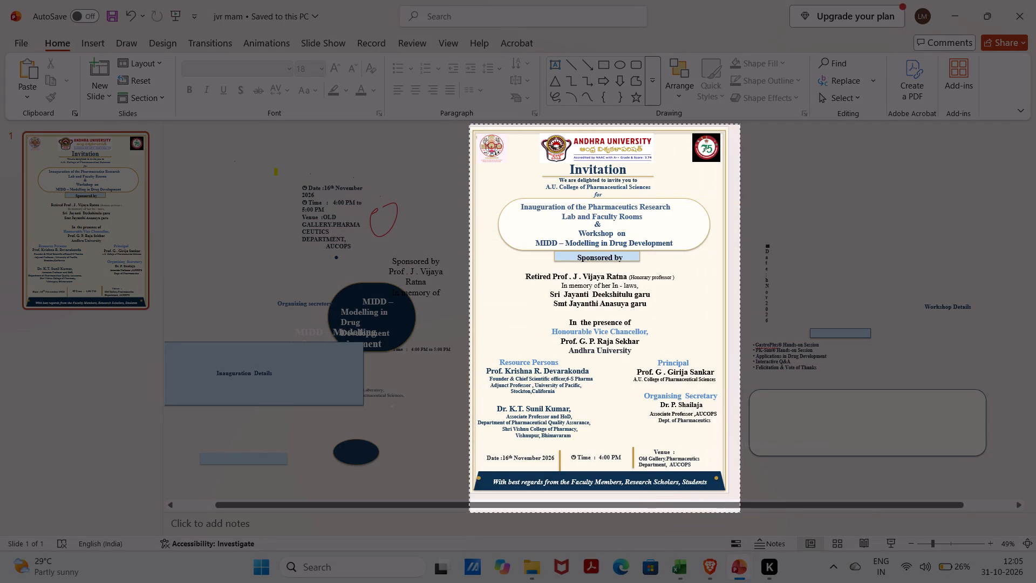
left_click_drag(740, 512, 730, 493)
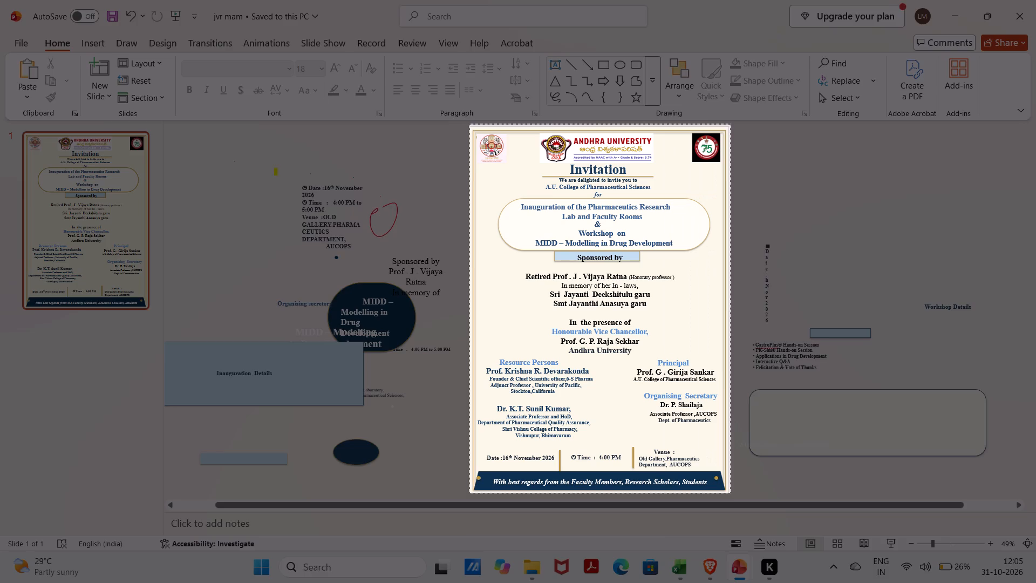
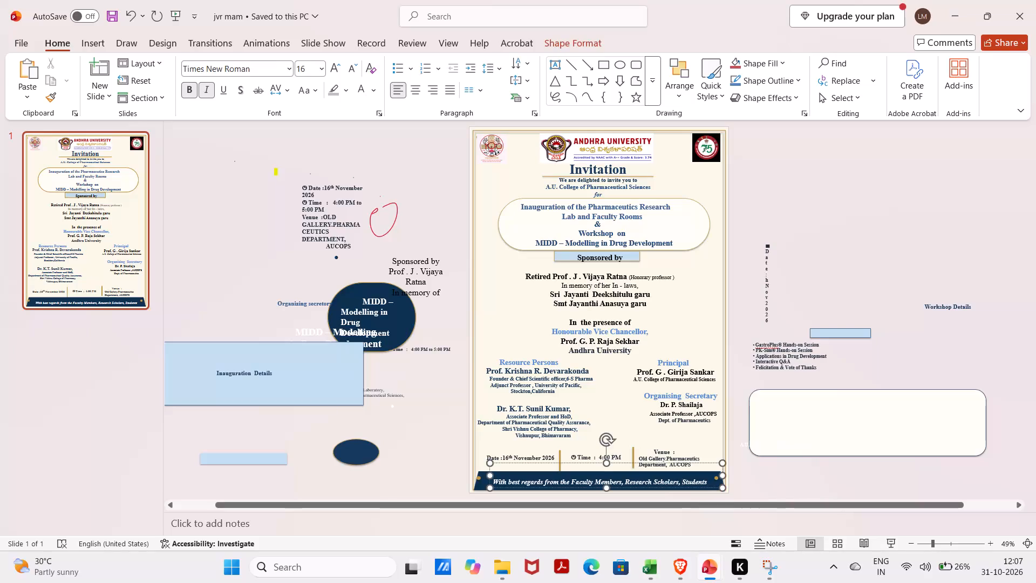
Replace the comma between "Research Scholars" and "Students" in the closing best-regards line with "and".
key("BackSpace")
key("space")
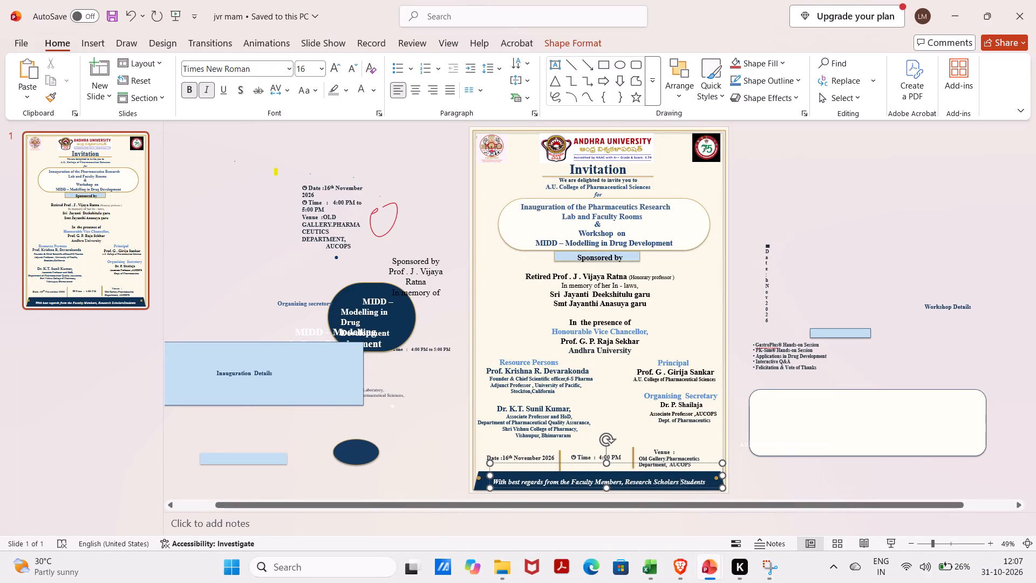
type("and")
key("space")
Shift the best-regards text box slightly left so its line sits centred in the dark blue bottom banner.
left_click_drag(490, 476, 482, 476)
left_click(770, 464)
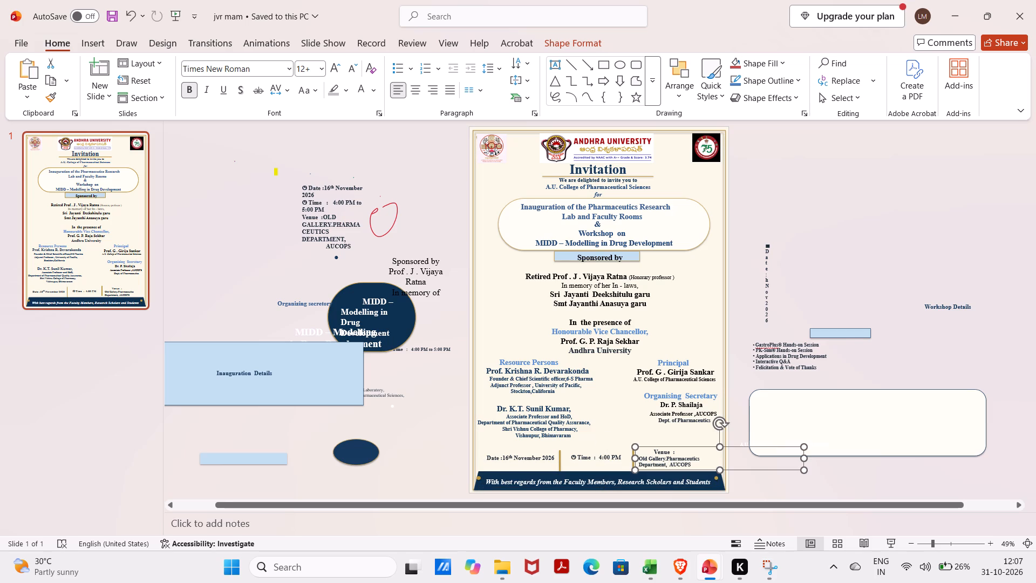
left_click(848, 368)
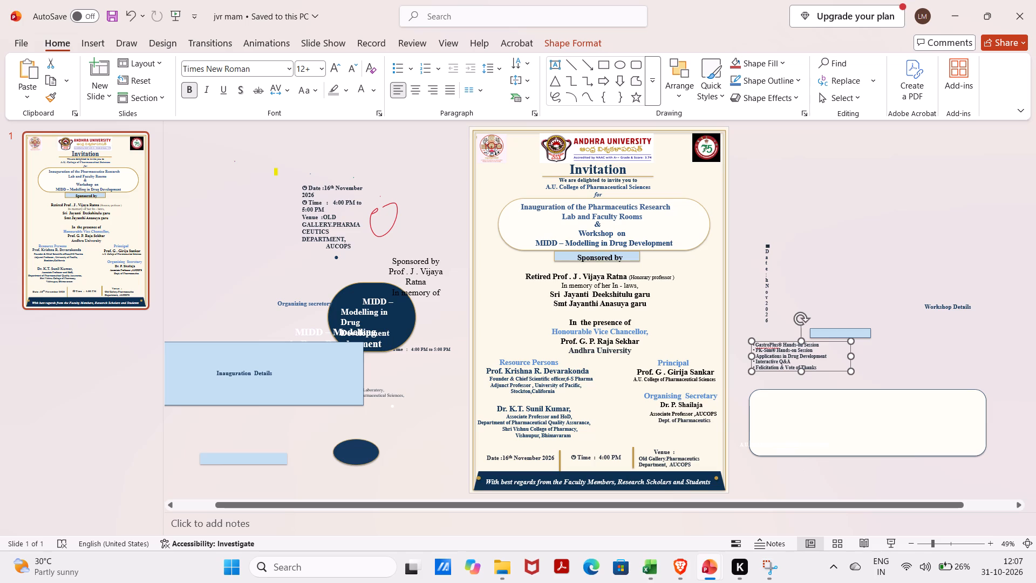
Nudge the small gold dot at the left end of the bottom banner slightly upward, level with the dot at the other end.
left_click(478, 479)
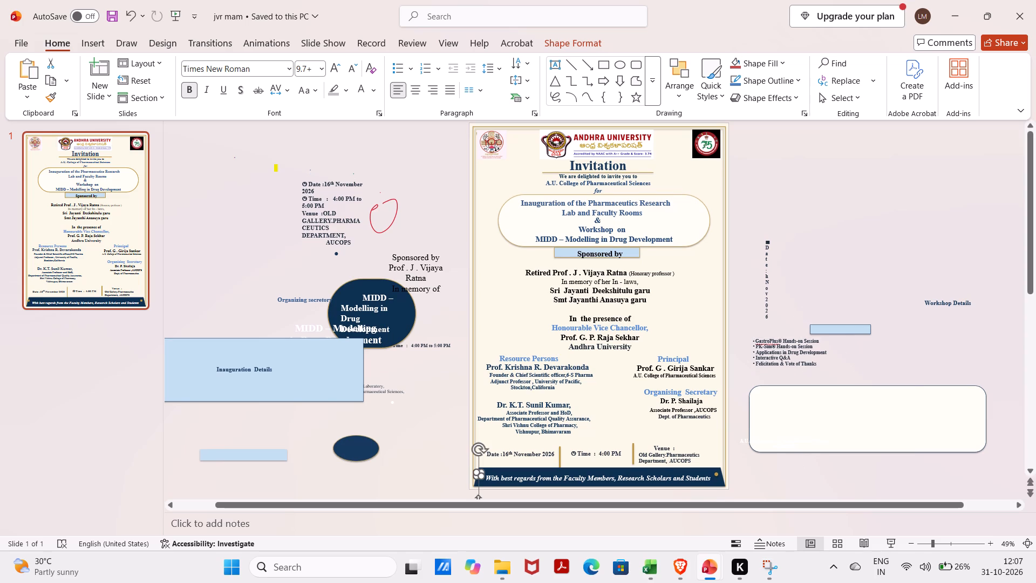
left_click(815, 483)
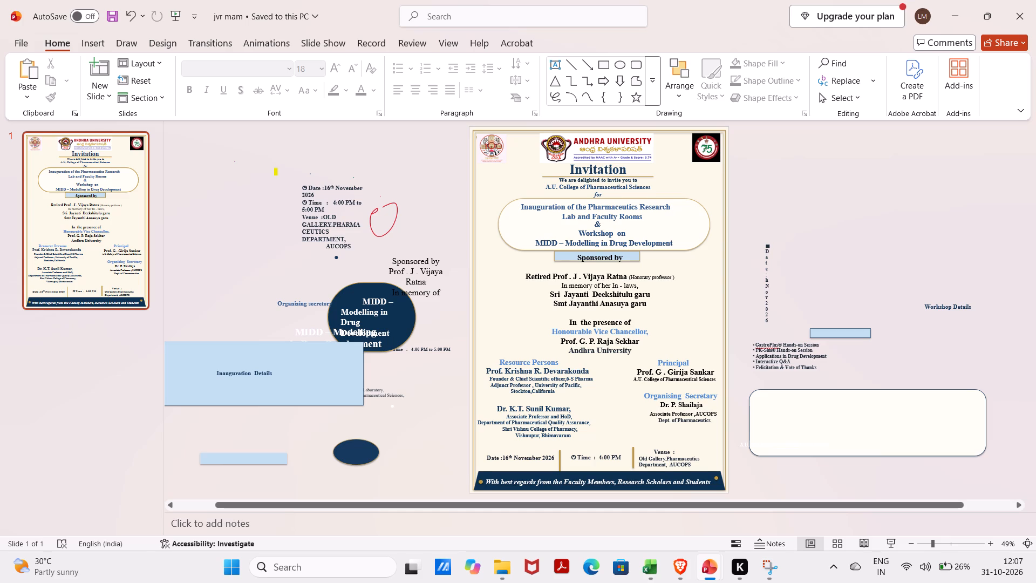
left_click_drag(479, 482, 478, 474)
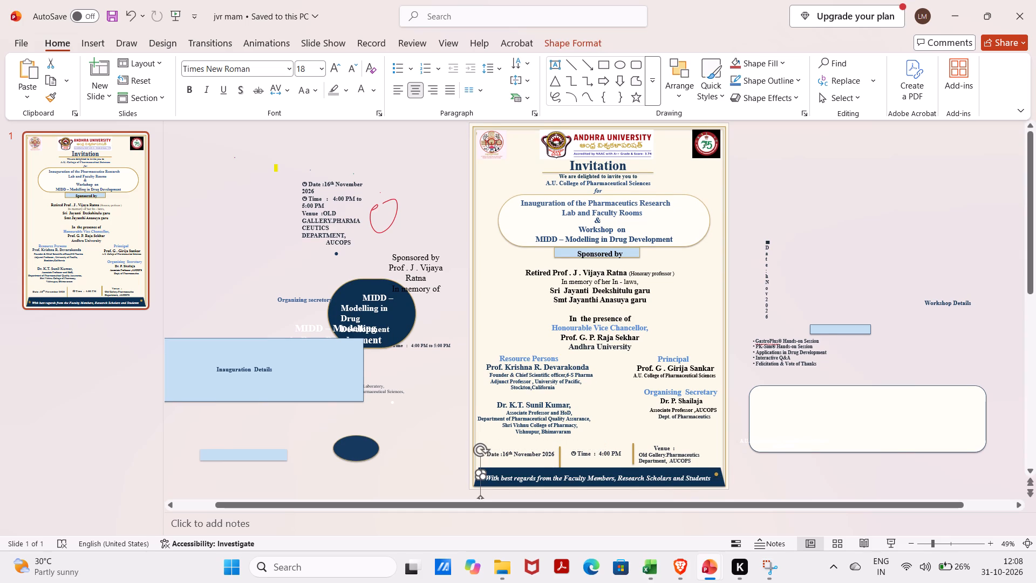
left_click(434, 492)
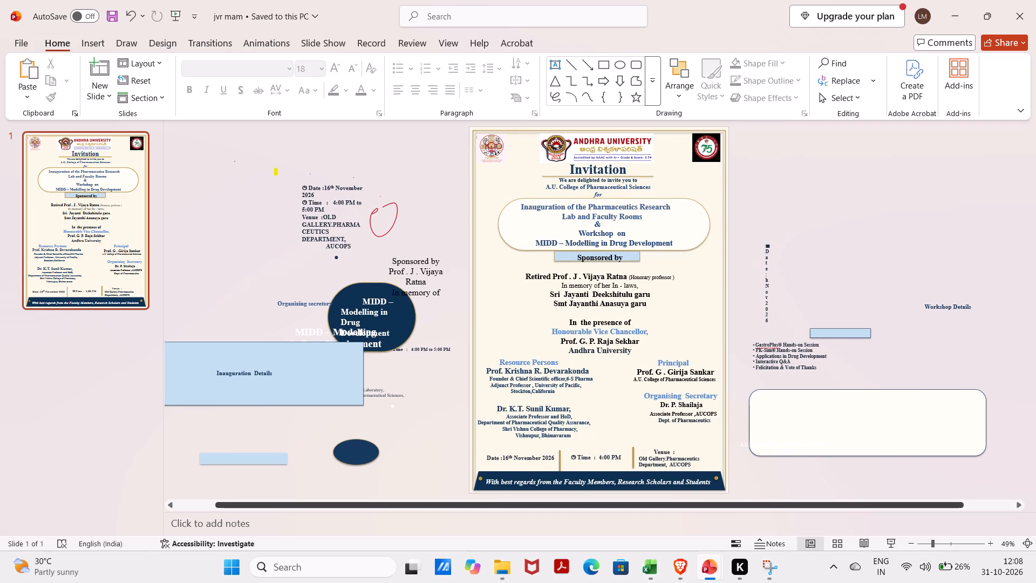
Switch to Snipping Tool and start a new screenshot capture of the updated invitation slide.
left_click(771, 567)
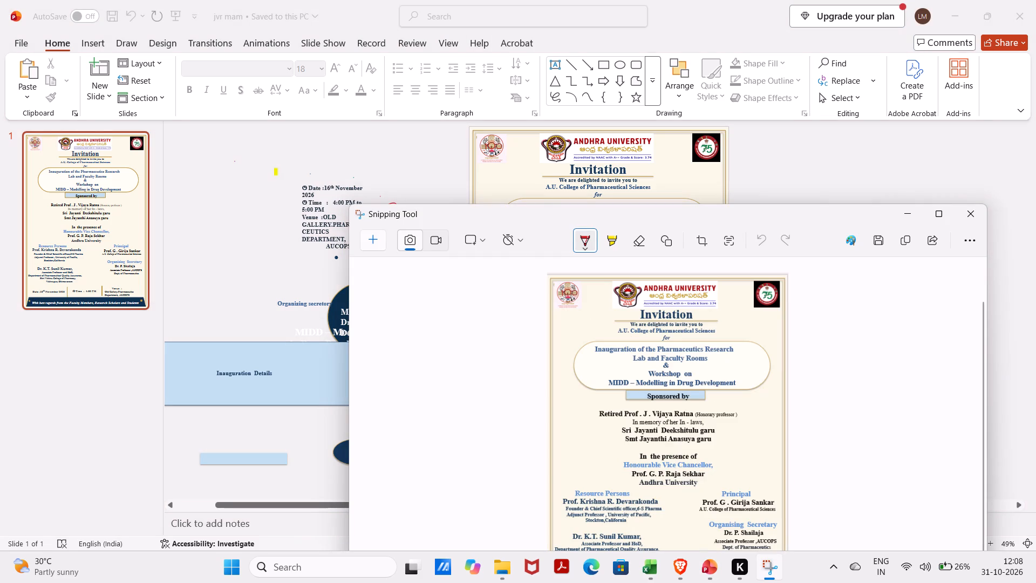
left_click(367, 238)
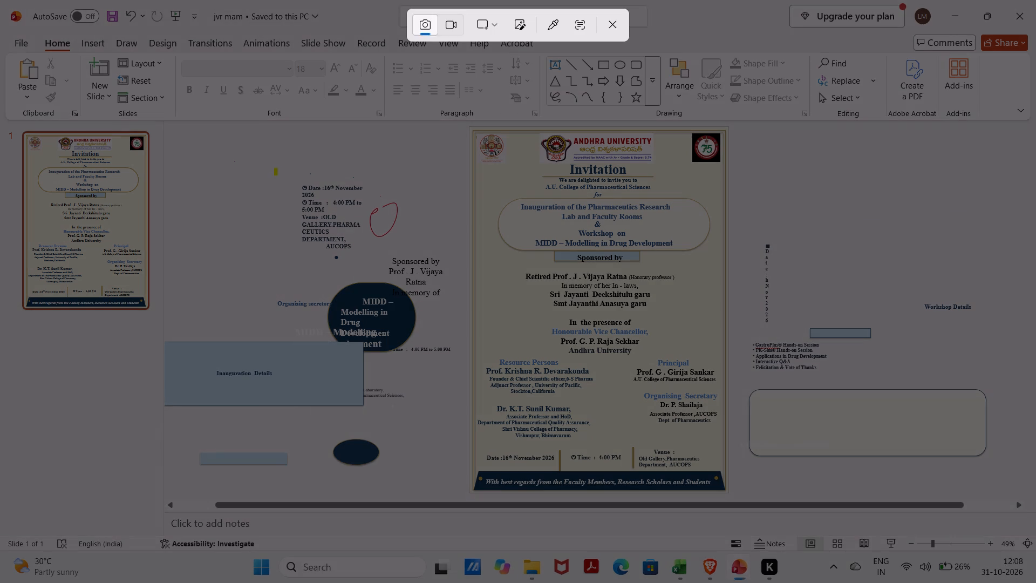
Capture the whole invitation slide as a rectangular snip, from its upper border down to the end of the best-regards banner.
left_click_drag(472, 128, 705, 468)
scroll(637, 418, "right", 1)
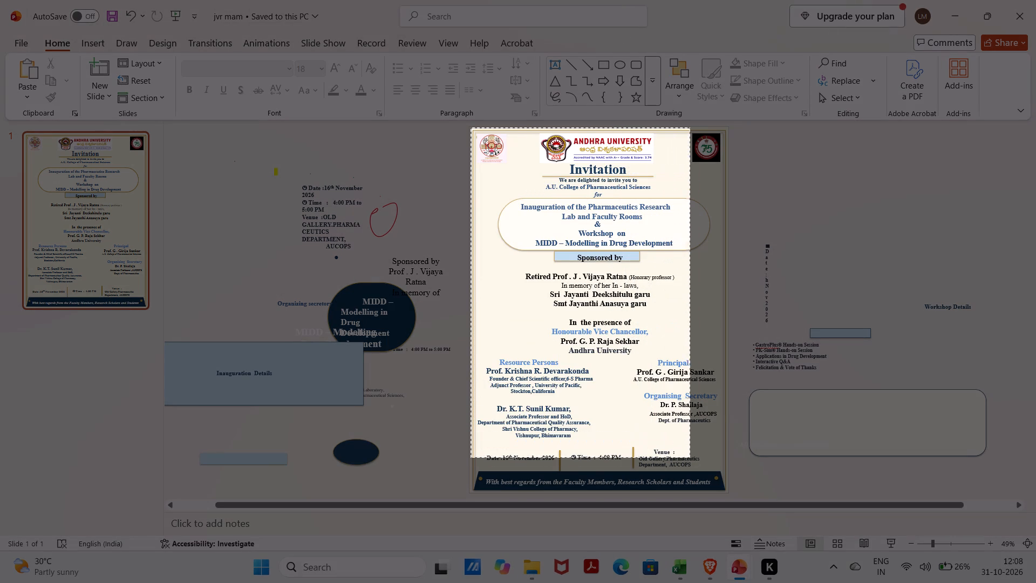
scroll(705, 468, "right", 1)
left_click_drag(705, 468, 728, 492)
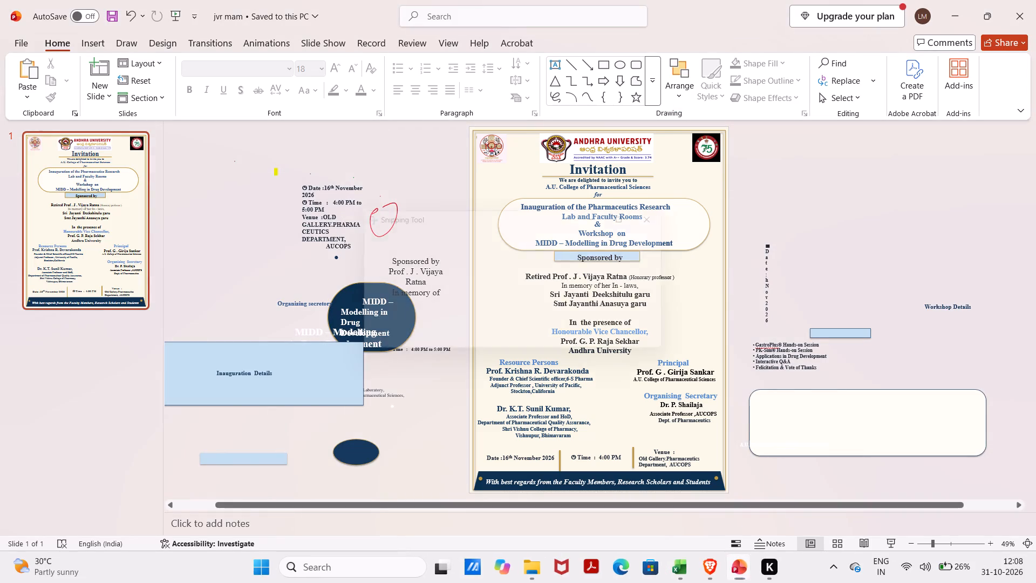
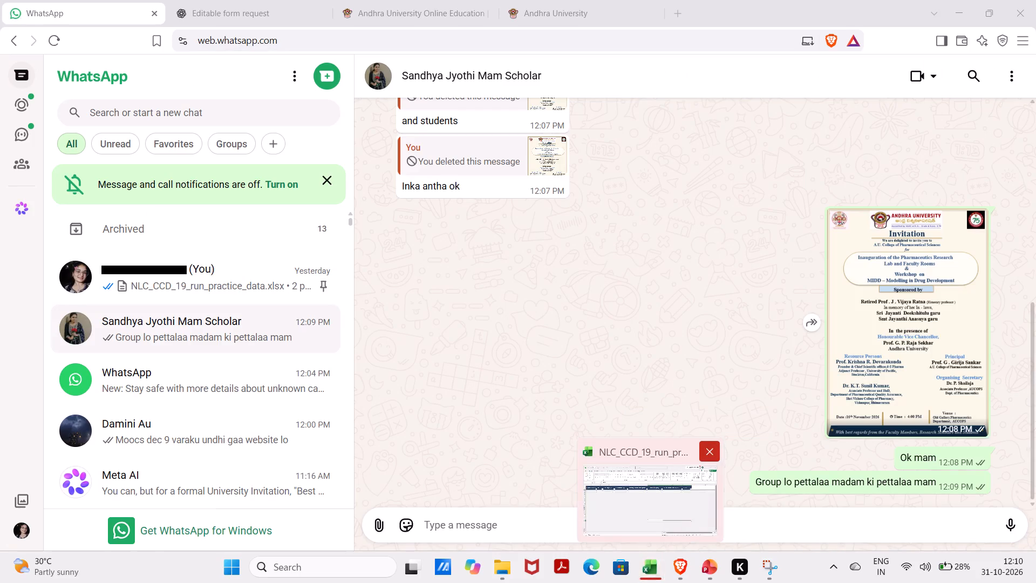
Close the NLC_CCD_19_run_practice_data workbook that is open in Excel.
left_click(709, 448)
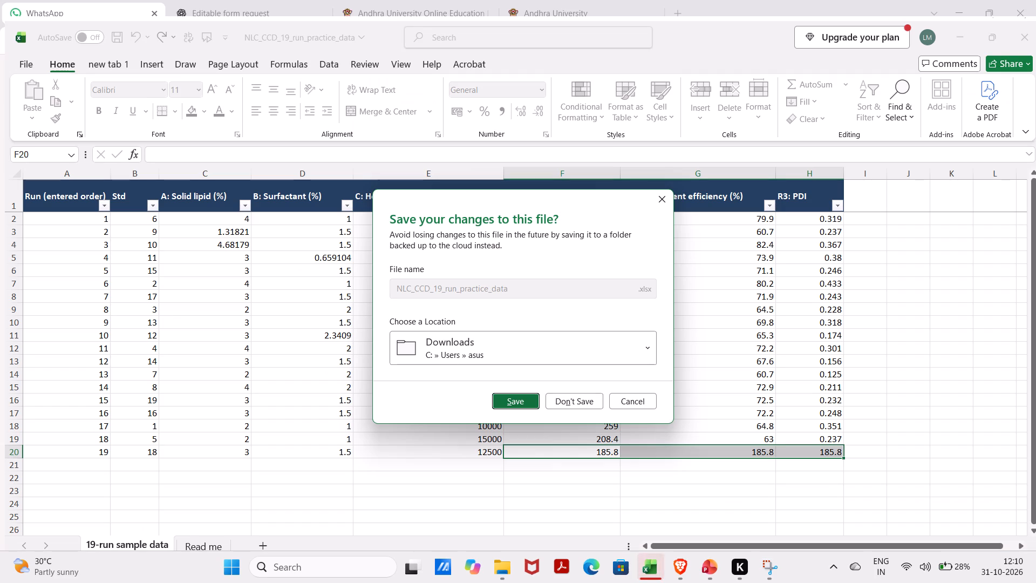
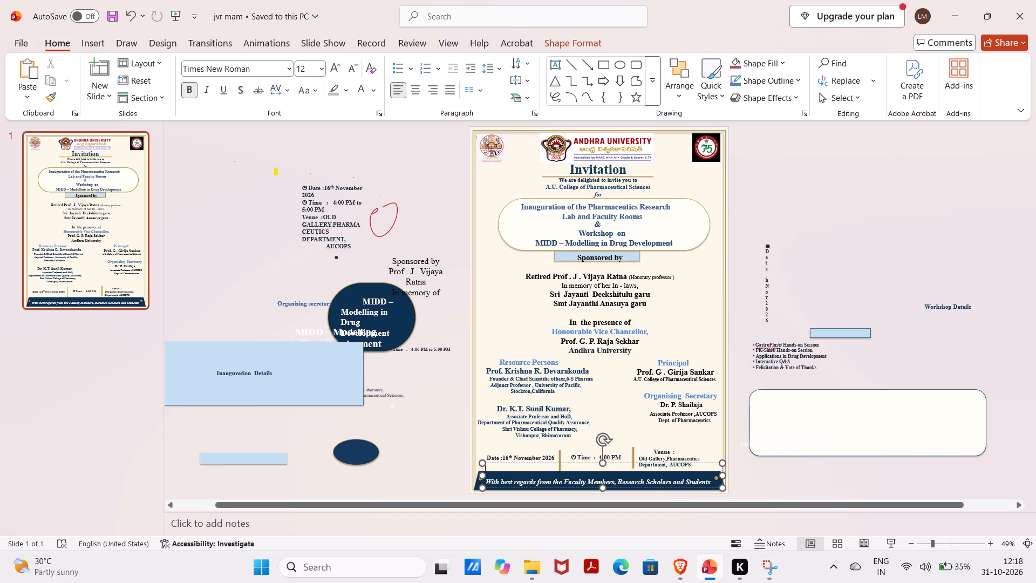
Remove the word "Old" from the venue text beside the time, so the address line starts with "Gallery".
left_click(674, 450)
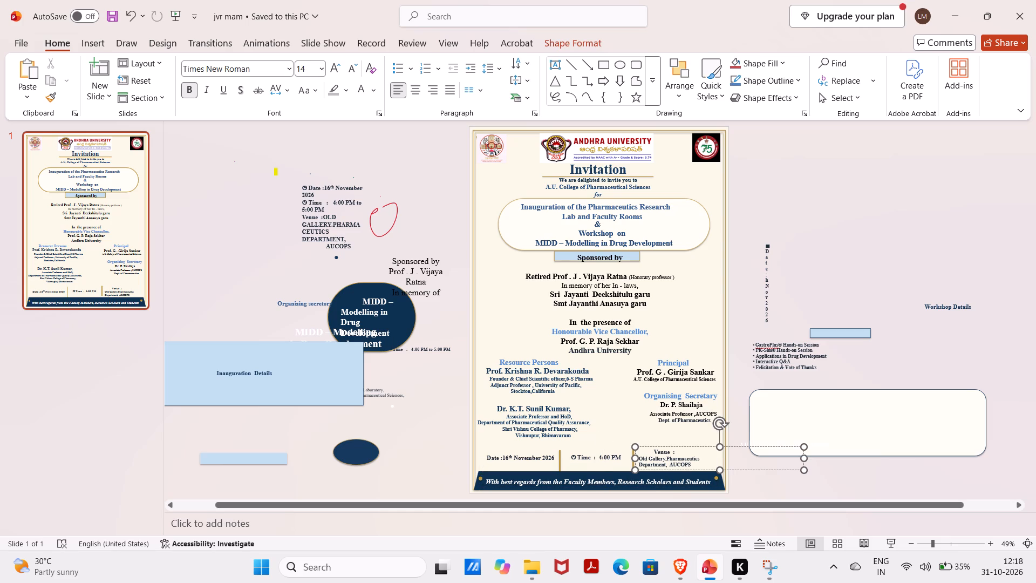
left_click(651, 460)
key("BackSpace")
key("BackSpace")
key("BackSpace")
key("BackSpace")
key("BackSpace")
key("g")
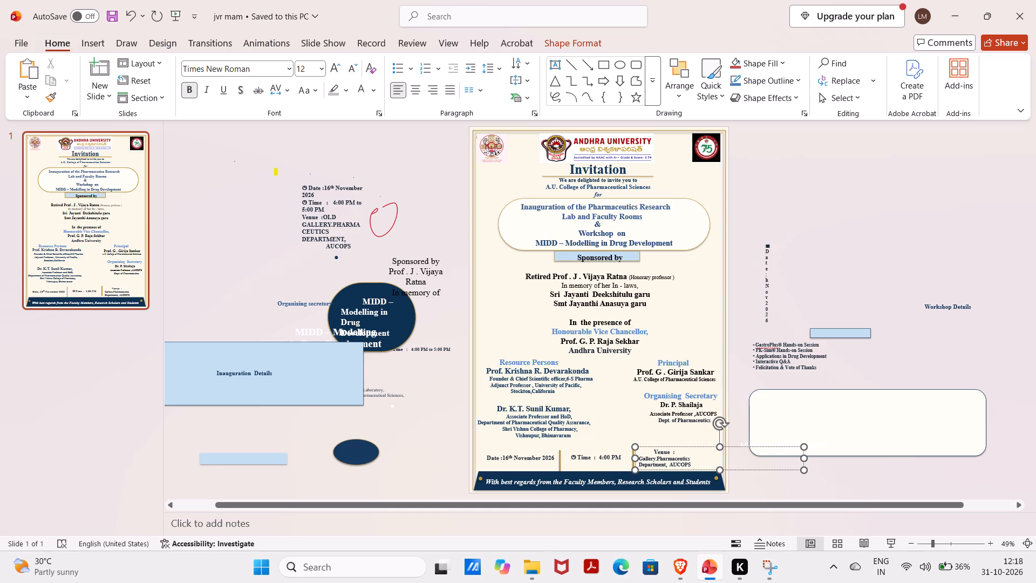
Insert "Old Building, " directly before "Pharmaceutics" in the venue address.
left_click(658, 459)
key("Left")
key("o")
key("l")
type("d")
key("space")
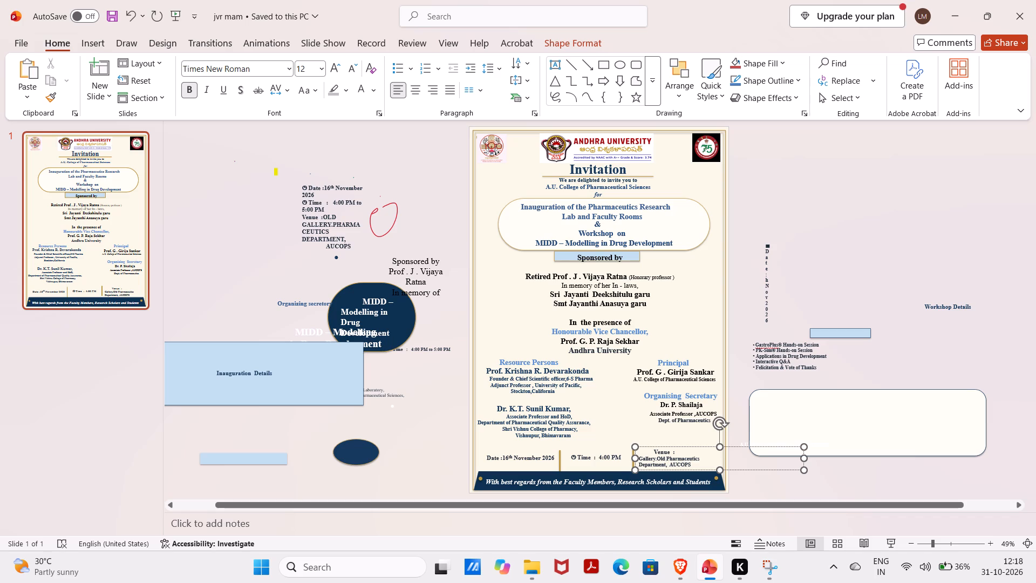
key("b")
type("uilding")
key("comma")
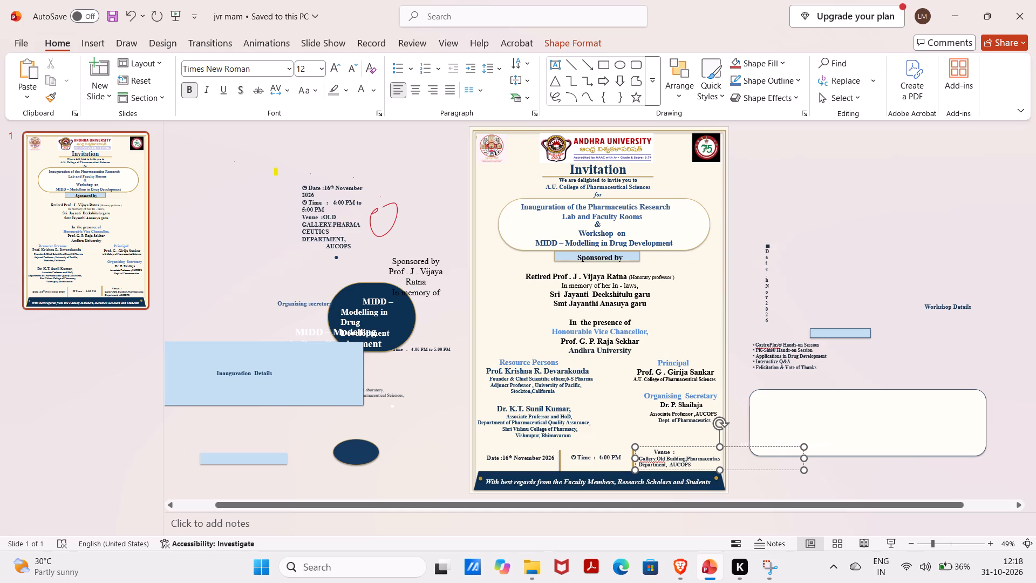
key("space")
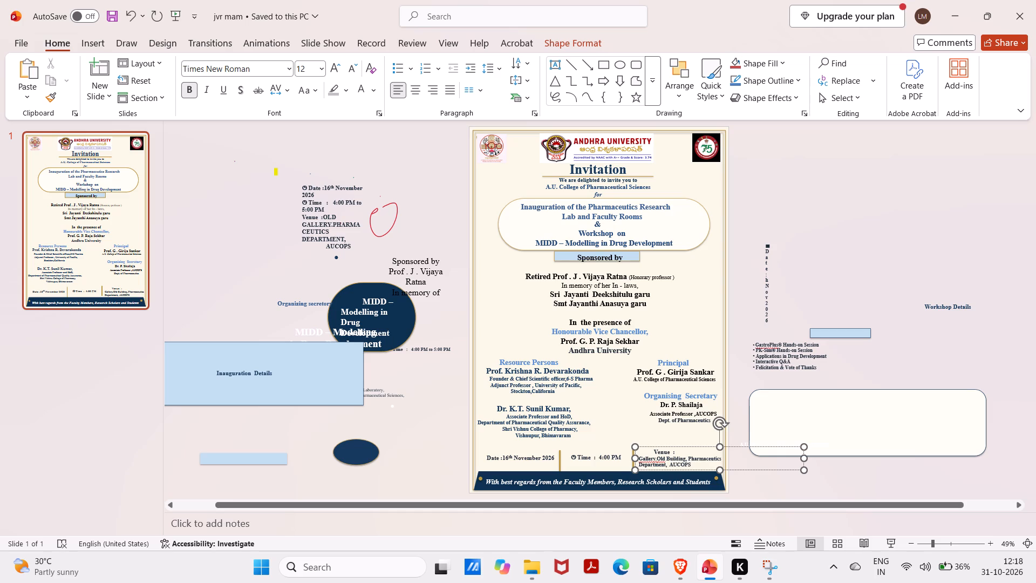
Correct the punctuation after "Gallery" in the venue line to a comma and a space, reading "Gallery, Old Building, Pharmaceutics".
left_click(657, 458)
key("space")
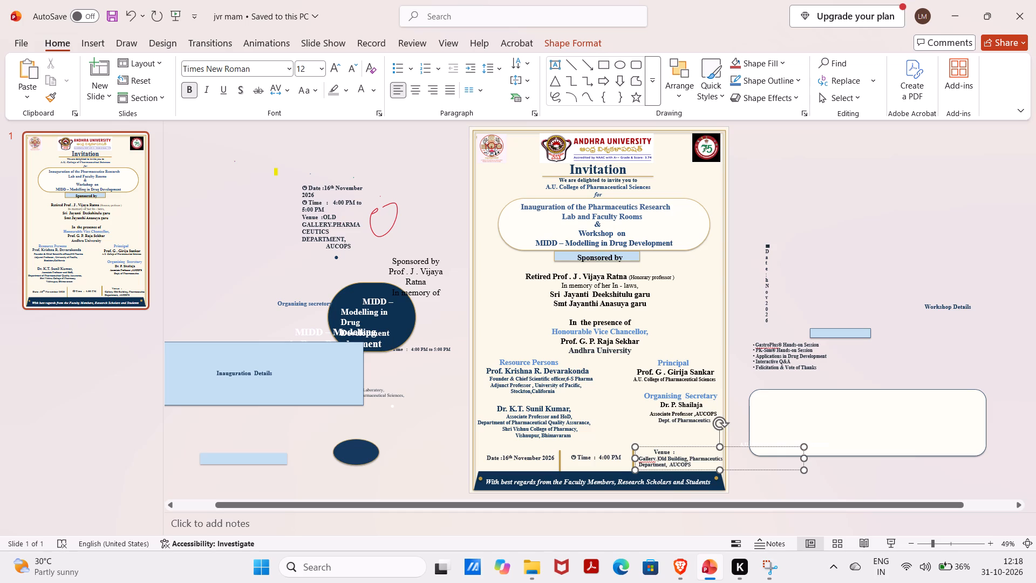
left_click(655, 460)
key("space")
left_click(618, 410)
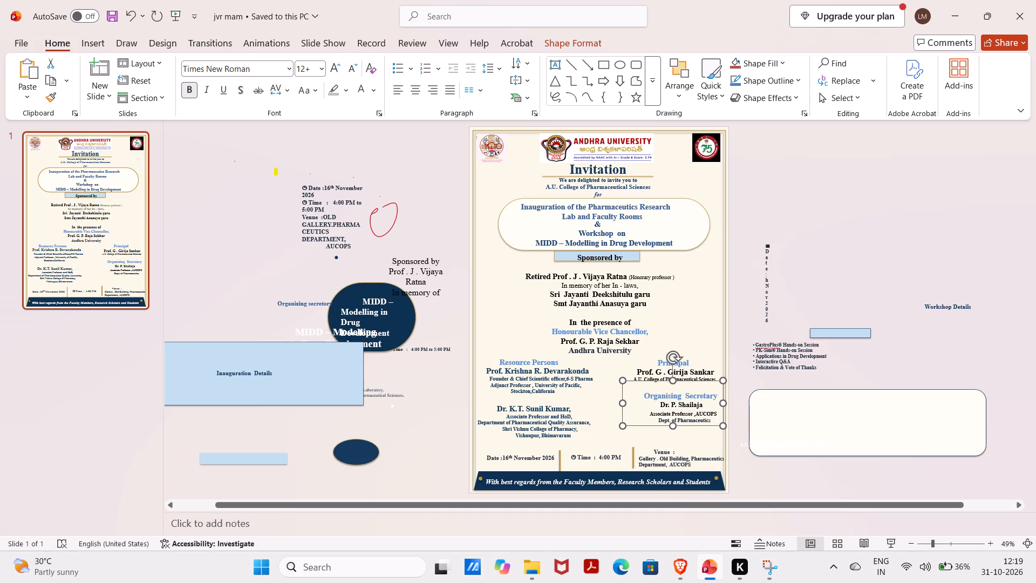
left_click(659, 460)
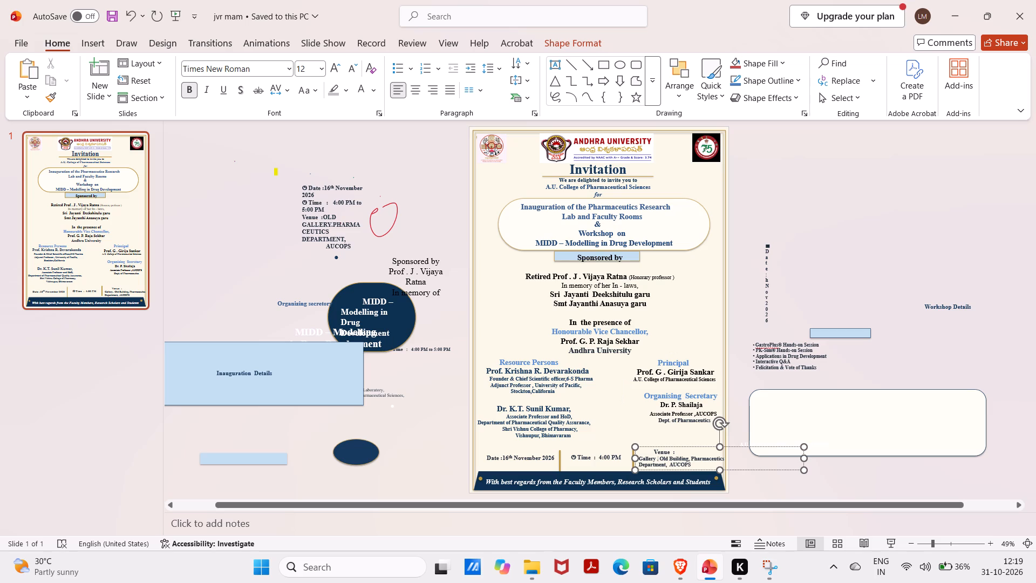
key("BackSpace")
key("BackSpace")
key("comma")
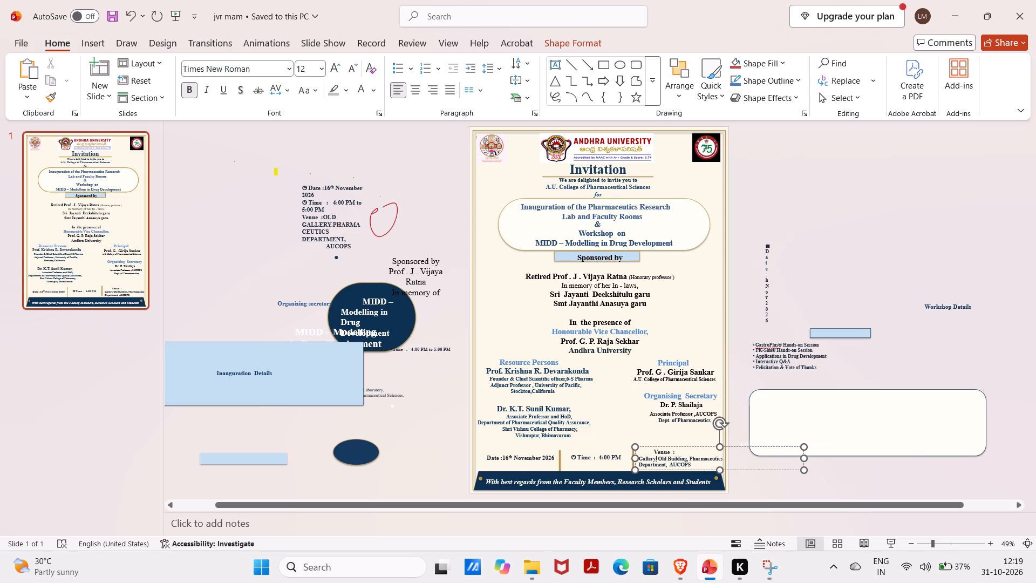
left_click(744, 465)
left_click(766, 491)
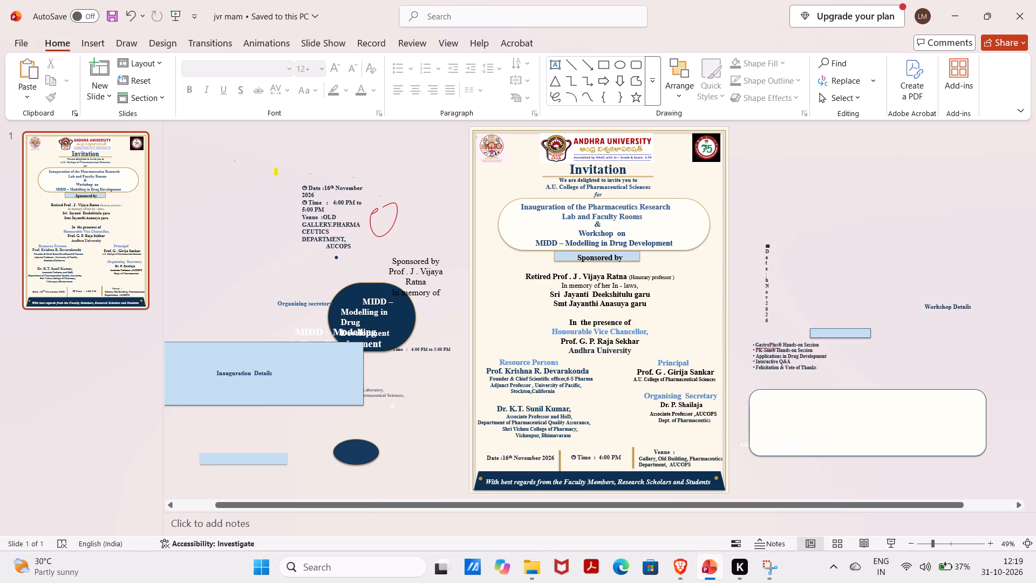
Switch to Snipping Tool and capture a new rectangular screenshot of the invitation slide, from its top border to the bottom banner.
left_click(767, 571)
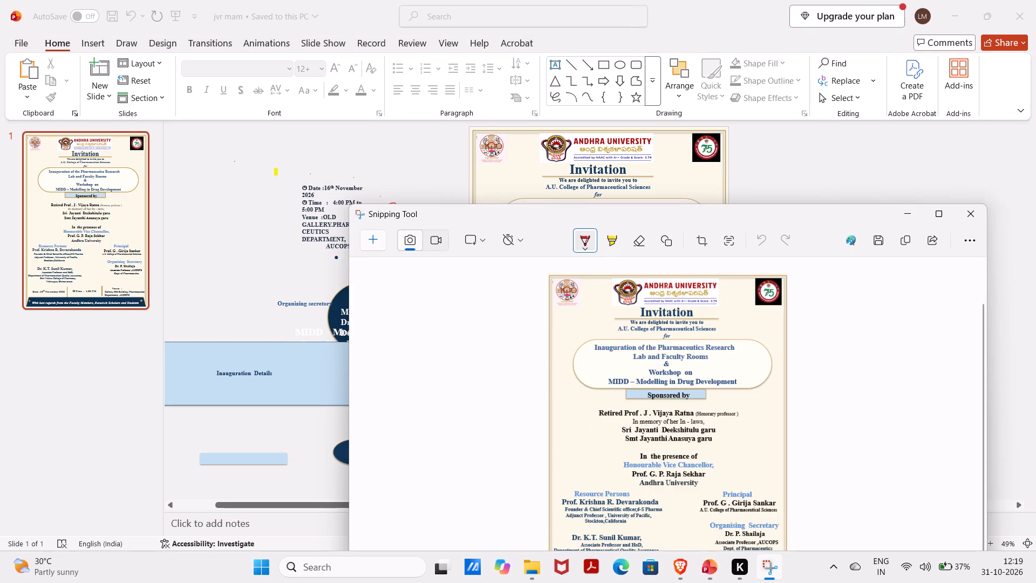
left_click(372, 240)
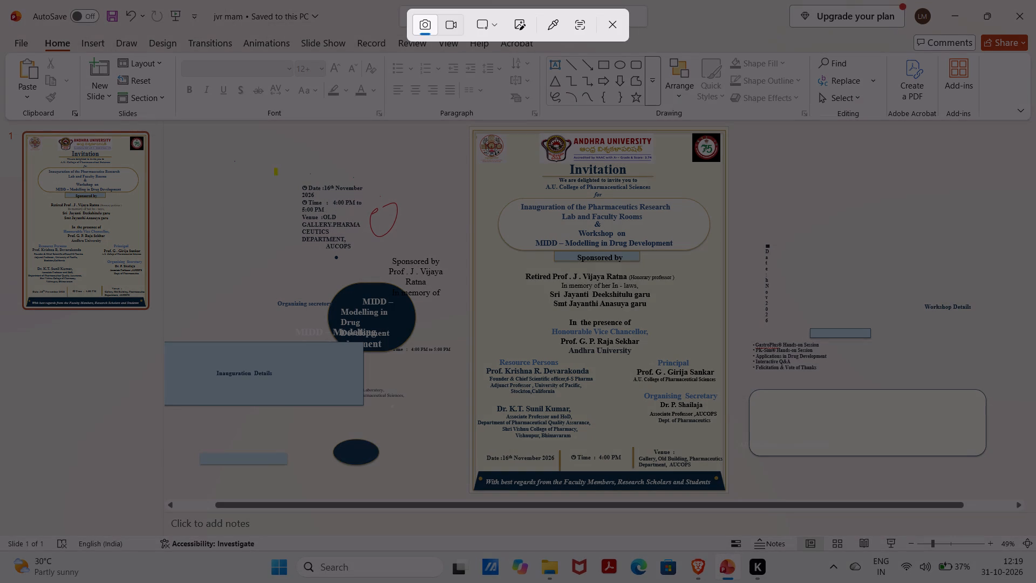
left_click_drag(471, 126, 724, 484)
scroll(599, 378, "right", 1)
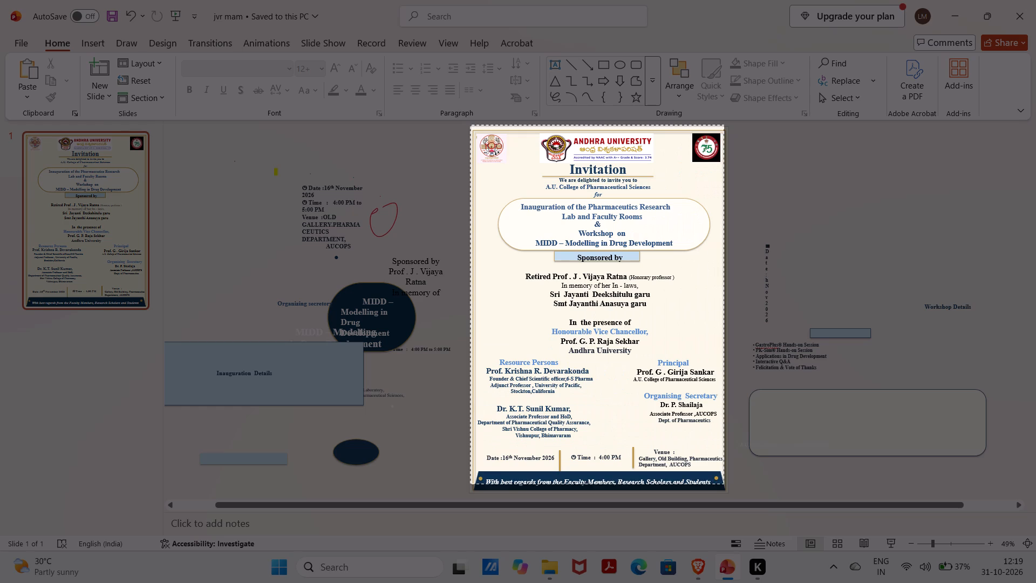
Extend the capture area to cover the slide's lower-right corner and full bottom banner, and copy the resulting snip to the clipboard.
left_click_drag(724, 484, 729, 492)
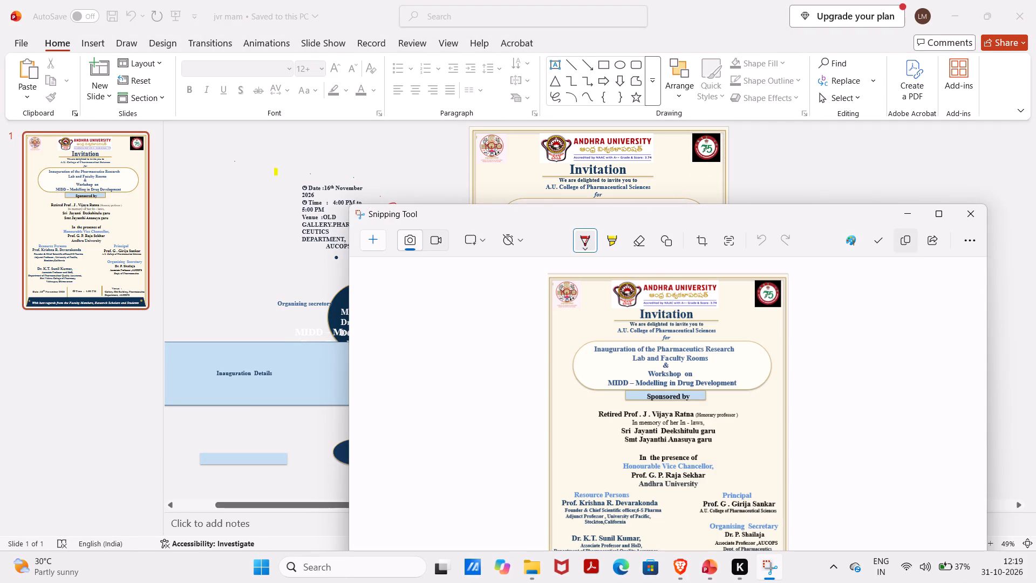
left_click(906, 244)
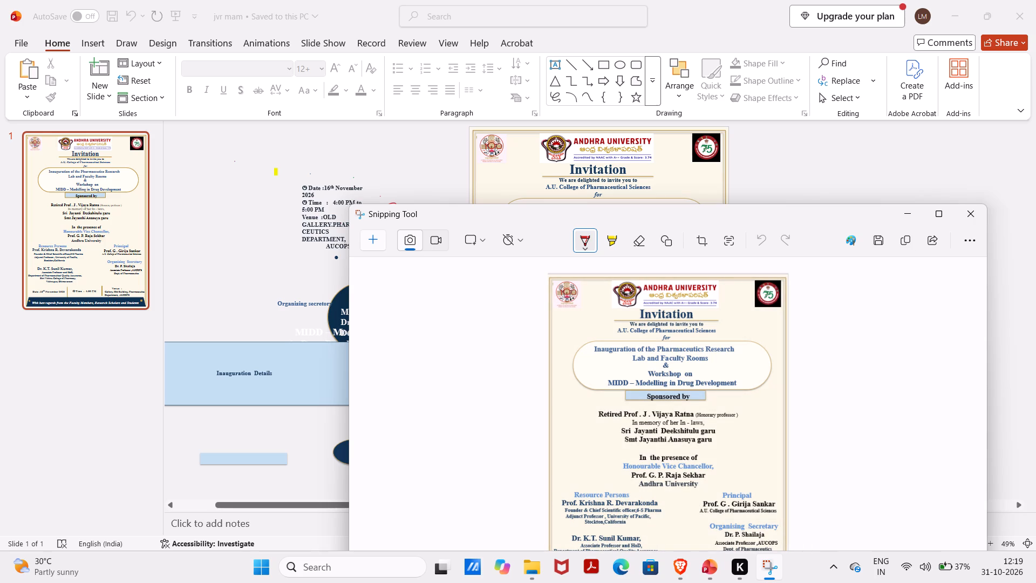
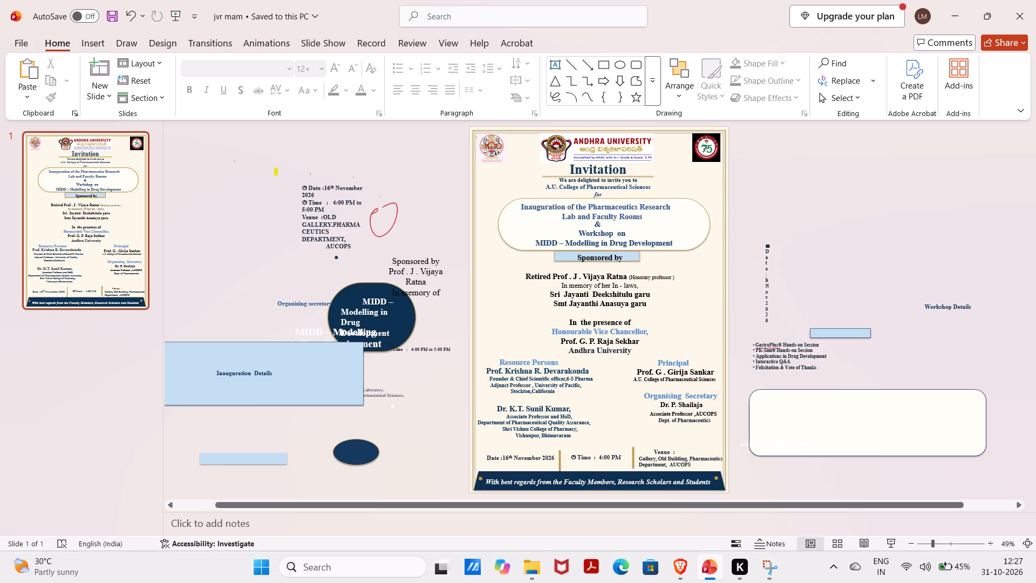
Copy the line "A.U. College of Pharmaceutical Sciences" into the title box above "Invitation" and shift that box up past the slide's top edge.
left_click_drag(547, 191, 653, 187)
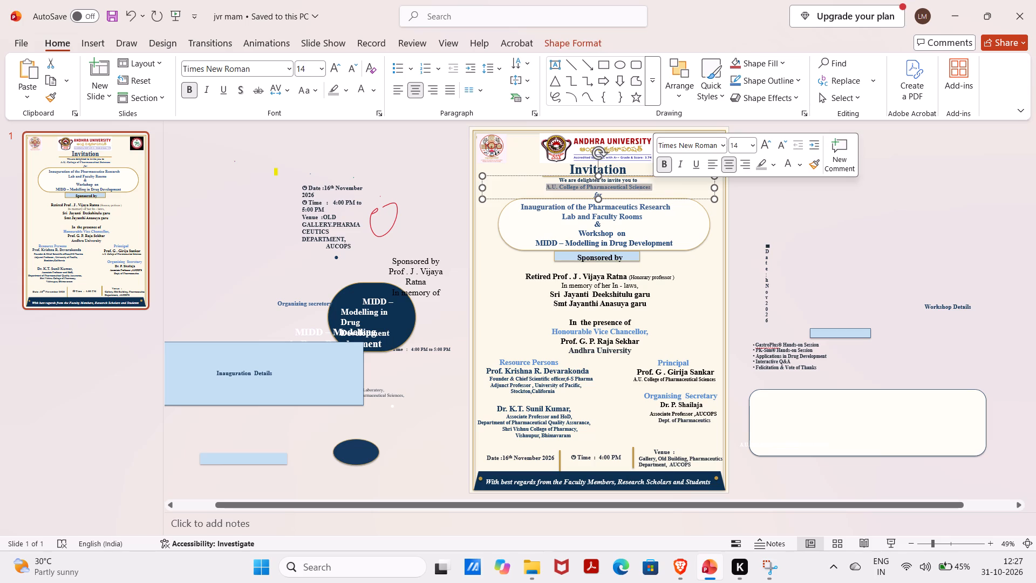
key("ctrl+c")
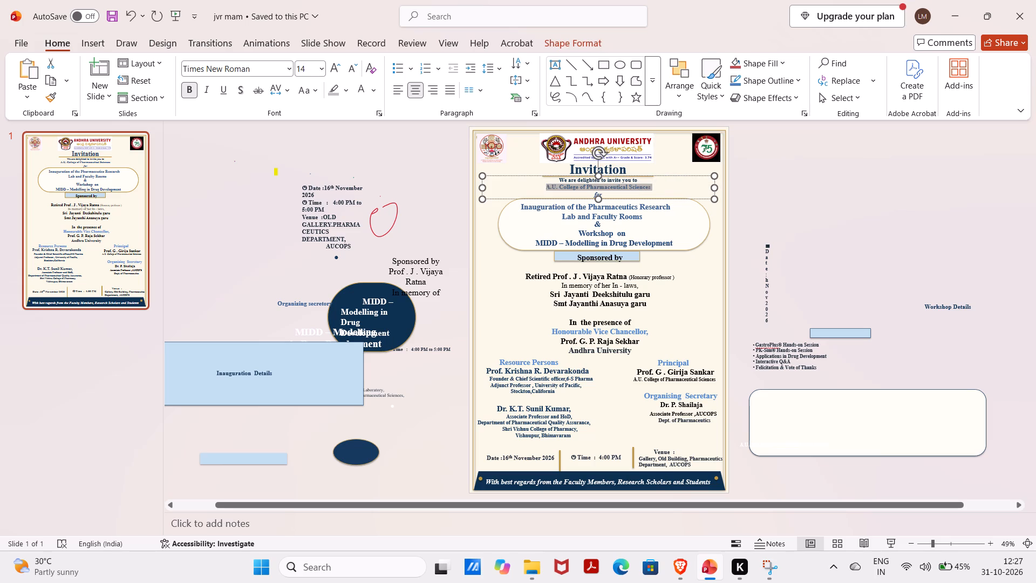
left_click(567, 172)
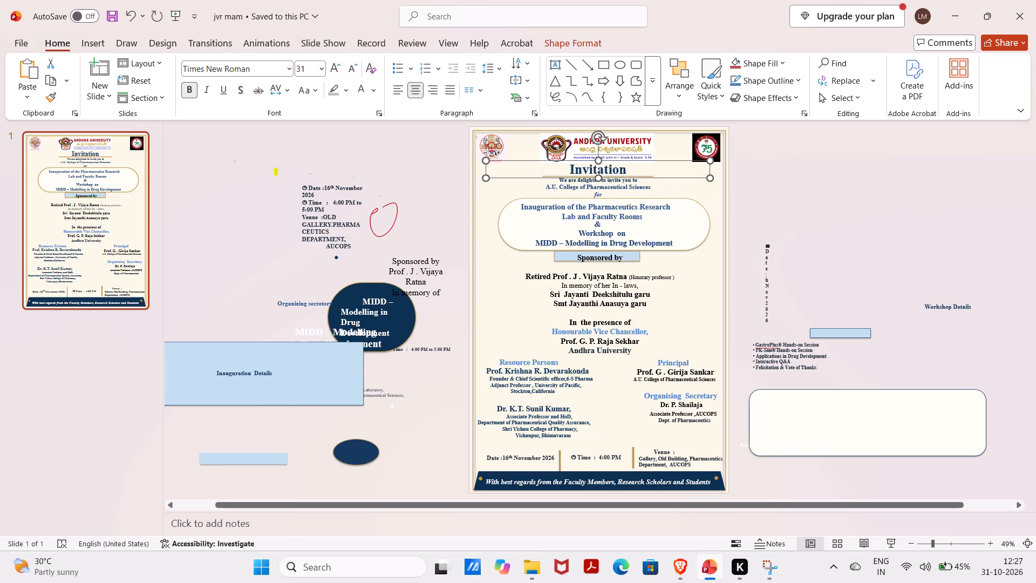
left_click(568, 170)
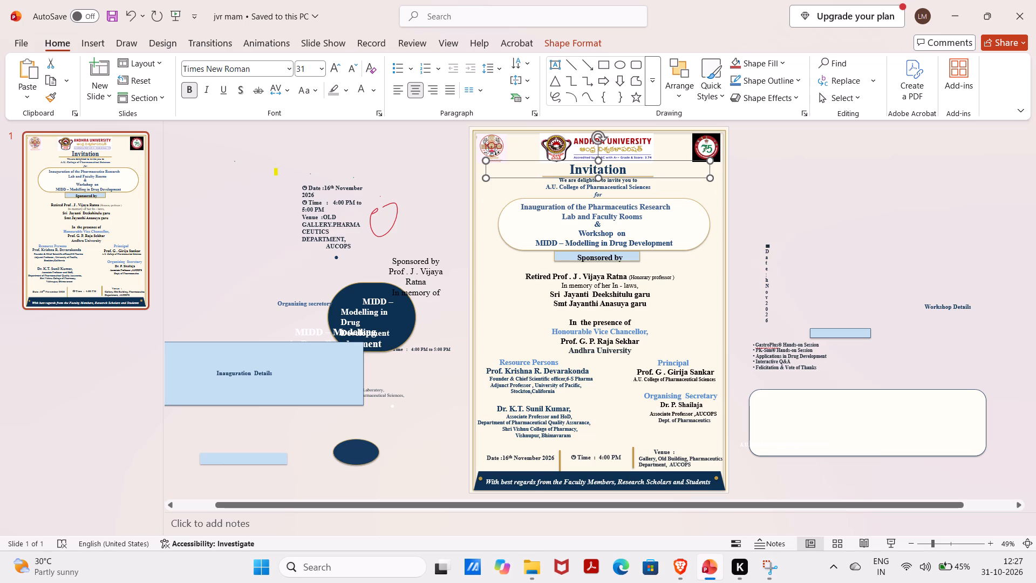
left_click(569, 170)
key("ctrl+v")
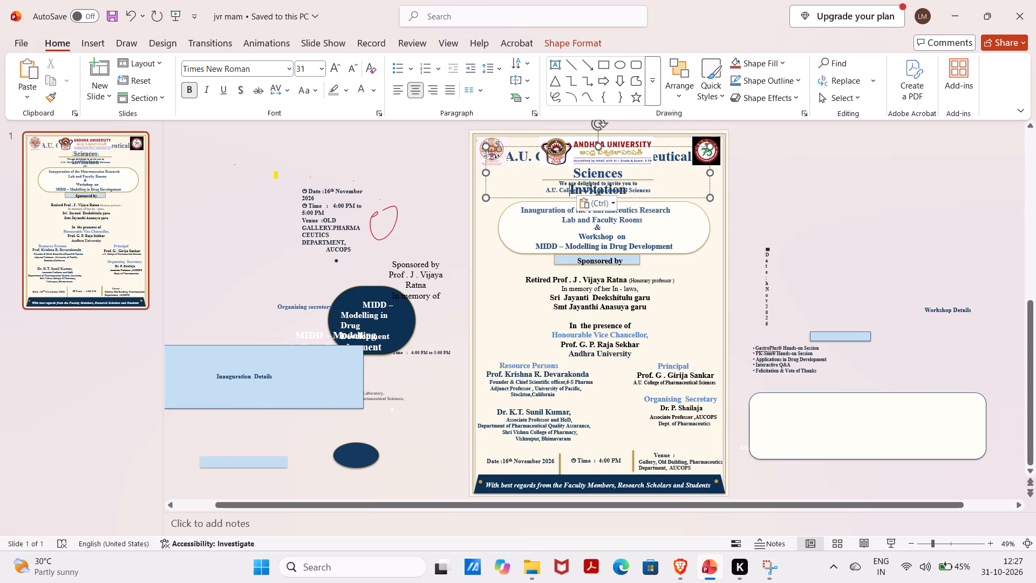
left_click_drag(710, 193, 706, 161)
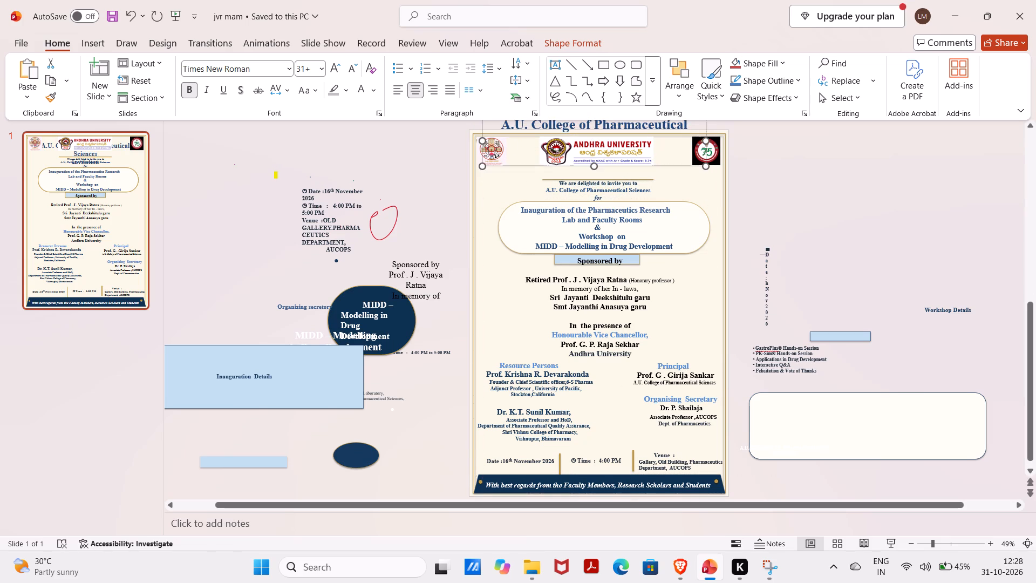
Delete "A.U. College of Pharmaceutical Sciences" and "for" from the small introductory text box, keeping only "We are delighted to invite you to".
left_click(652, 188)
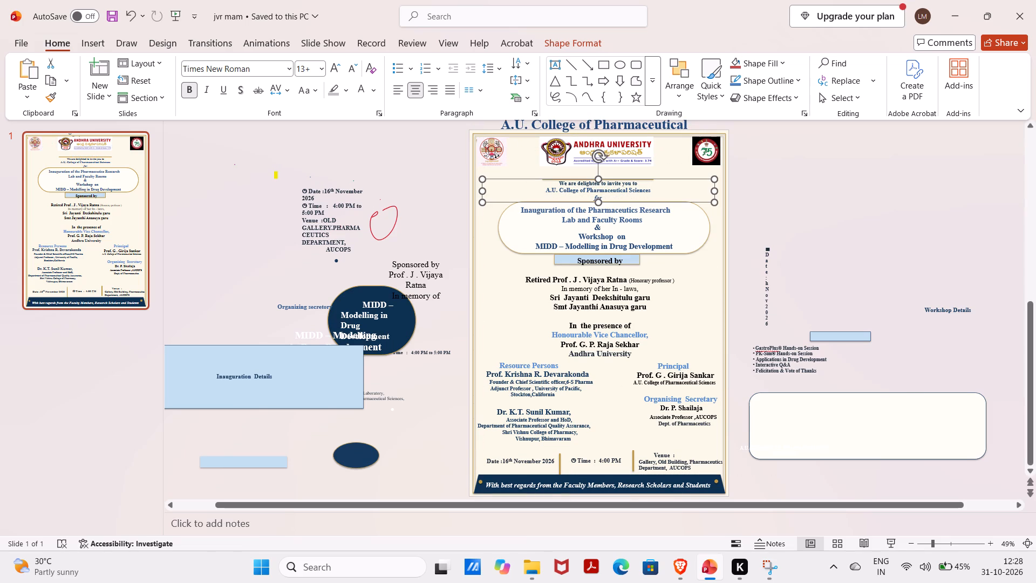
left_click(603, 200)
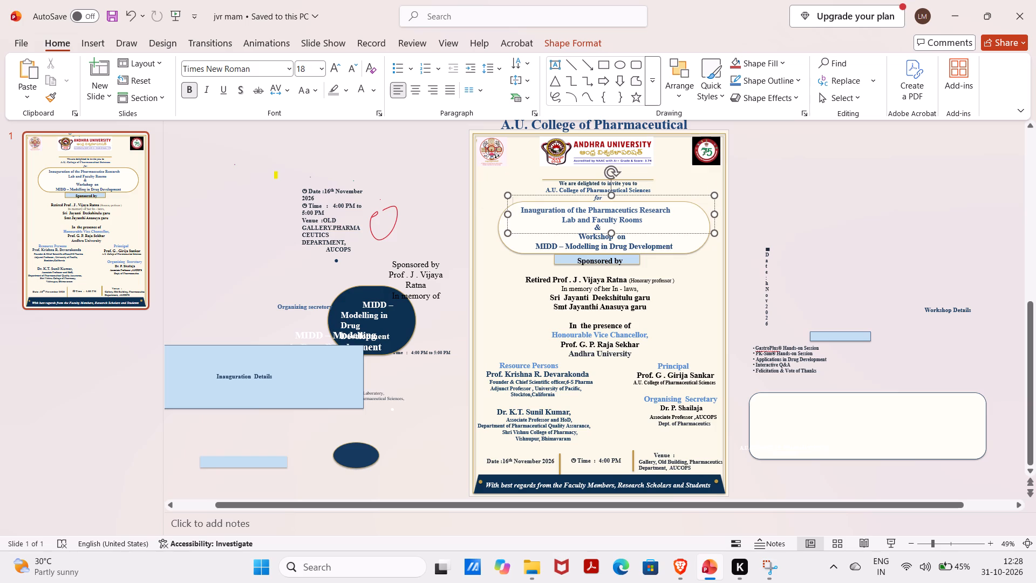
left_click(580, 191)
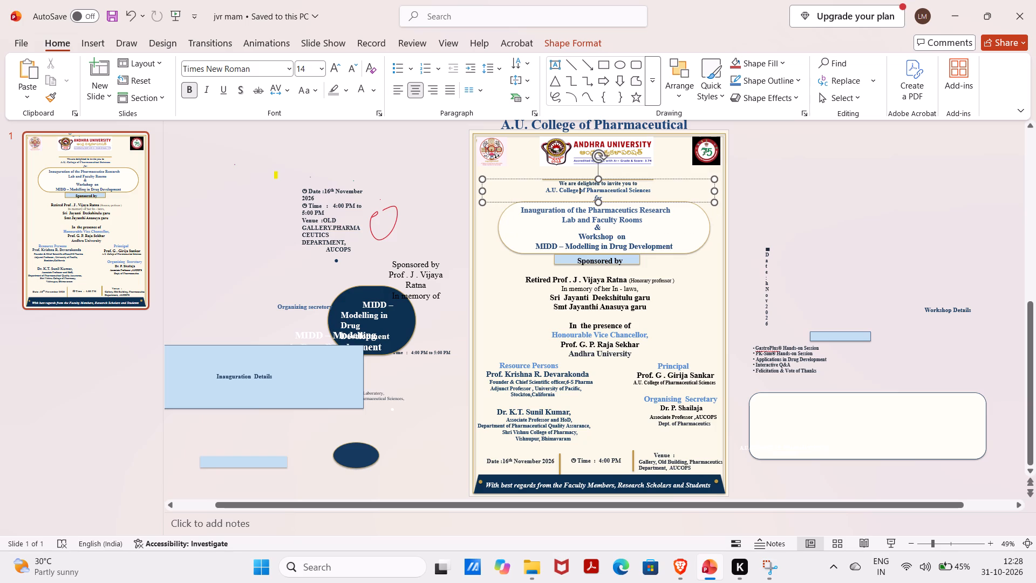
left_click_drag(602, 178, 600, 162)
left_click(606, 181)
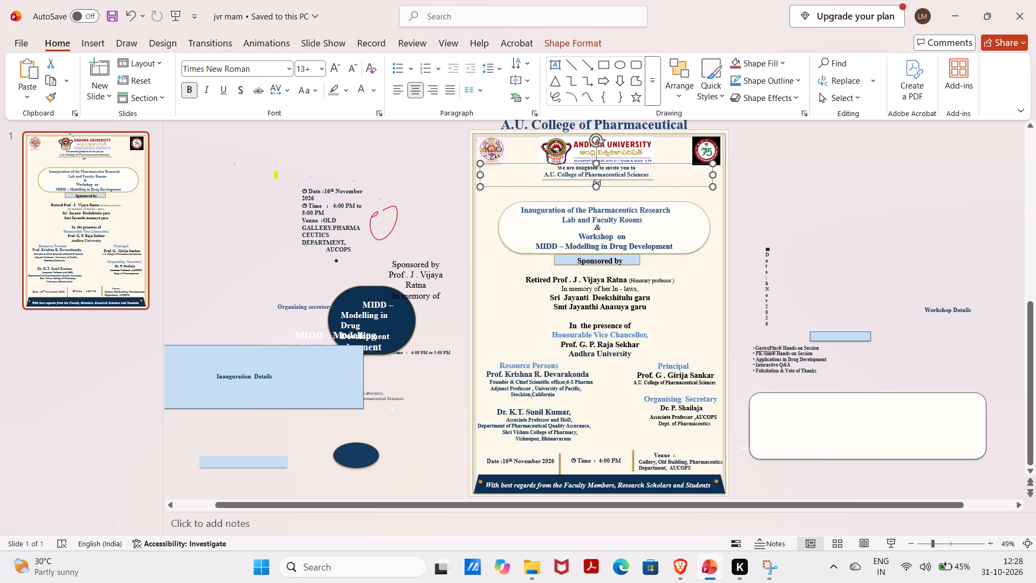
key("BackSpace")
key("BackSpace")
key("BackSpace")
key("BackSpace")
key("BackSpace")
key("BackSpace")
key("BackSpace")
key("BackSpace")
key("BackSpace")
key("BackSpace")
key("BackSpace")
key("BackSpace")
key("BackSpace")
key("BackSpace")
key("BackSpace")
key("BackSpace")
key("BackSpace")
key("BackSpace")
key("BackSpace")
key("BackSpace")
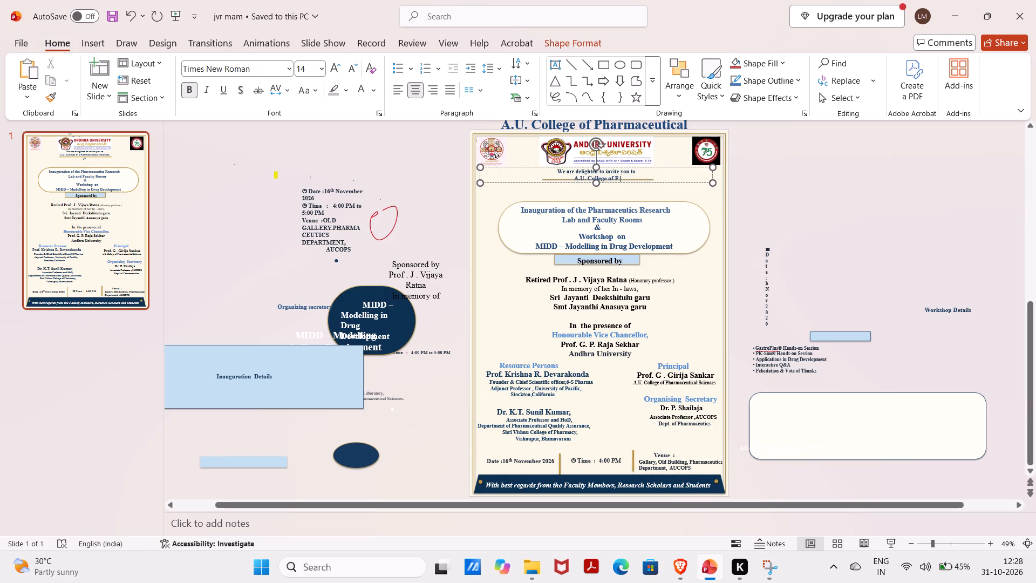
key("BackSpace")
key("BackSpace")
key("BackSpace")
key("BackSpace")
key("BackSpace")
key("BackSpace")
key("BackSpace")
key("BackSpace")
key("BackSpace")
key("BackSpace")
Resize the "We are delighted to invite you to" text box slightly narrower, keeping its text upright.
left_click_drag(482, 167, 495, 196)
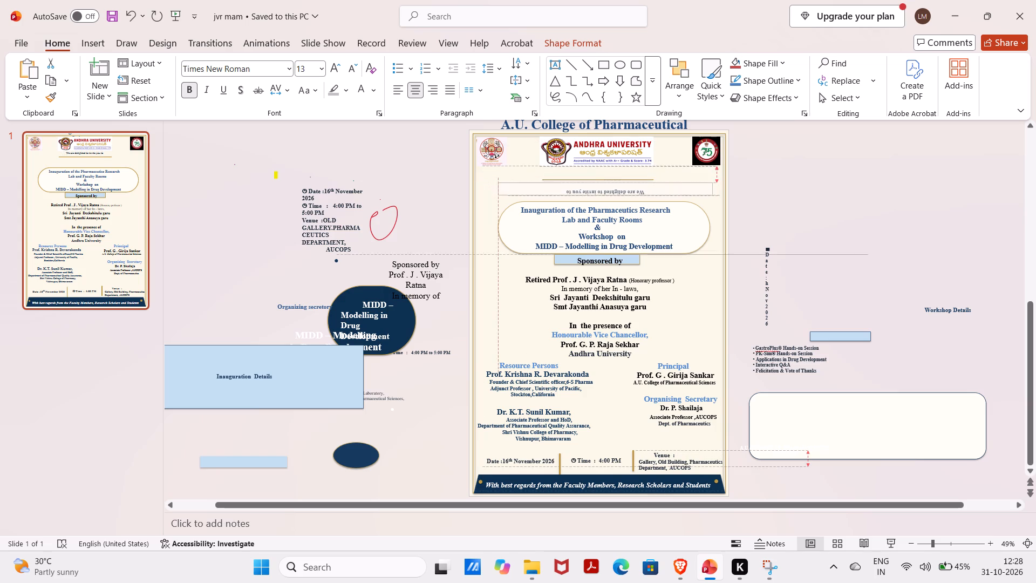
left_click_drag(495, 196, 488, 187)
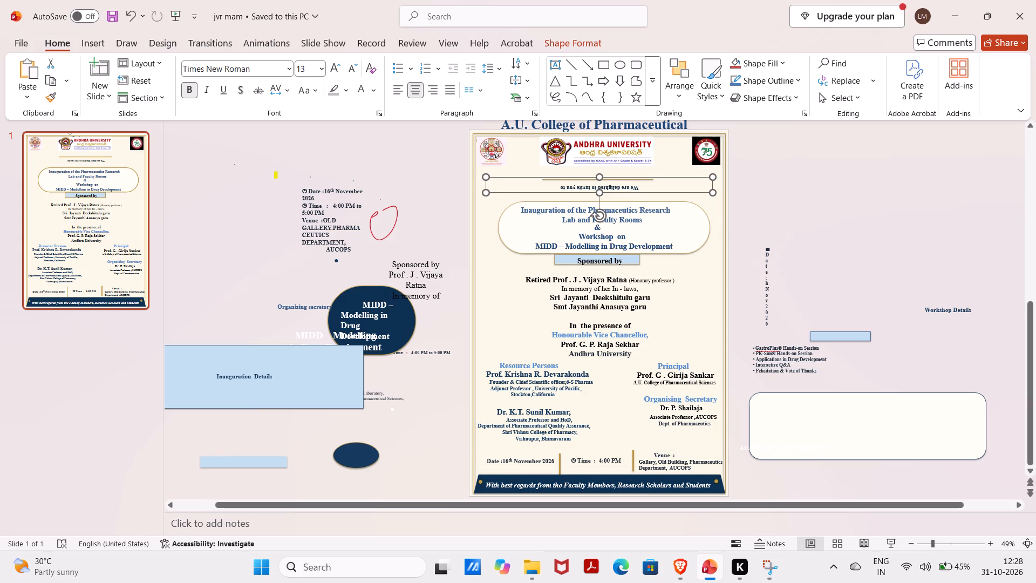
left_click_drag(598, 177, 597, 172)
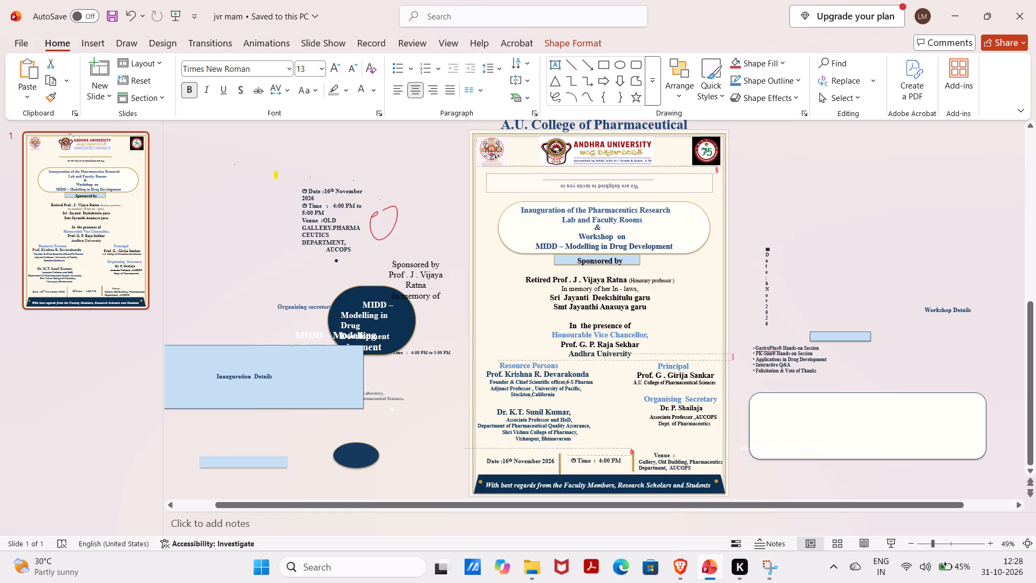
left_click_drag(597, 172, 595, 171)
left_click_drag(713, 192, 707, 184)
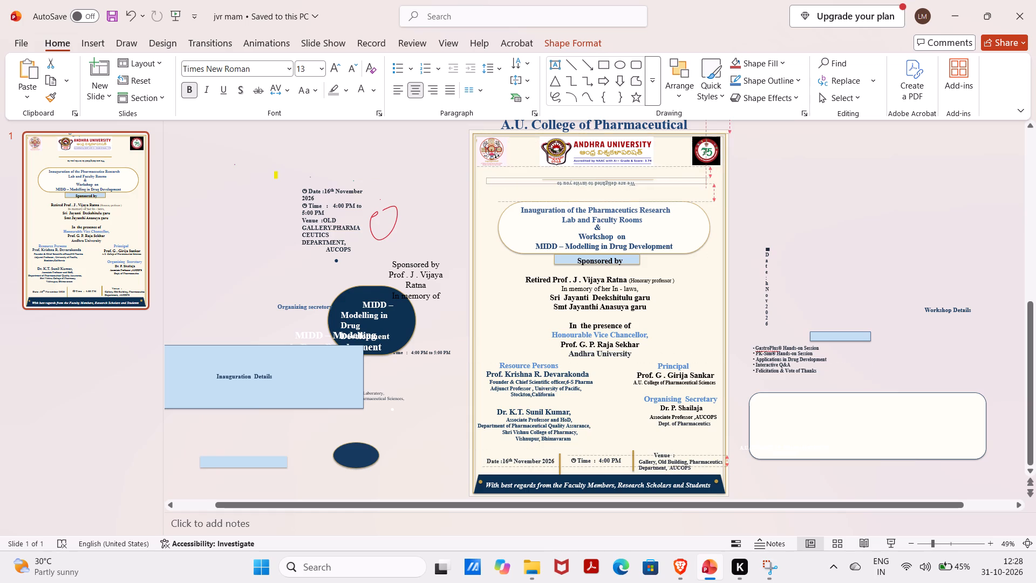
left_click_drag(707, 184, 707, 184)
left_click_drag(488, 188, 493, 173)
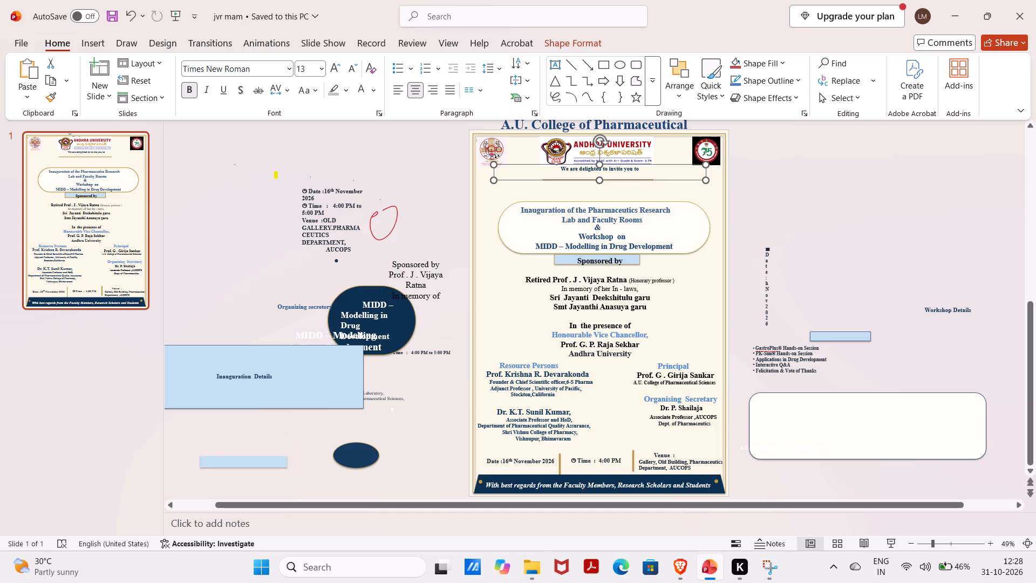
Move the "We are delighted to invite you to" text box down to sit just above the rounded inauguration frame.
left_click_drag(493, 178, 484, 214)
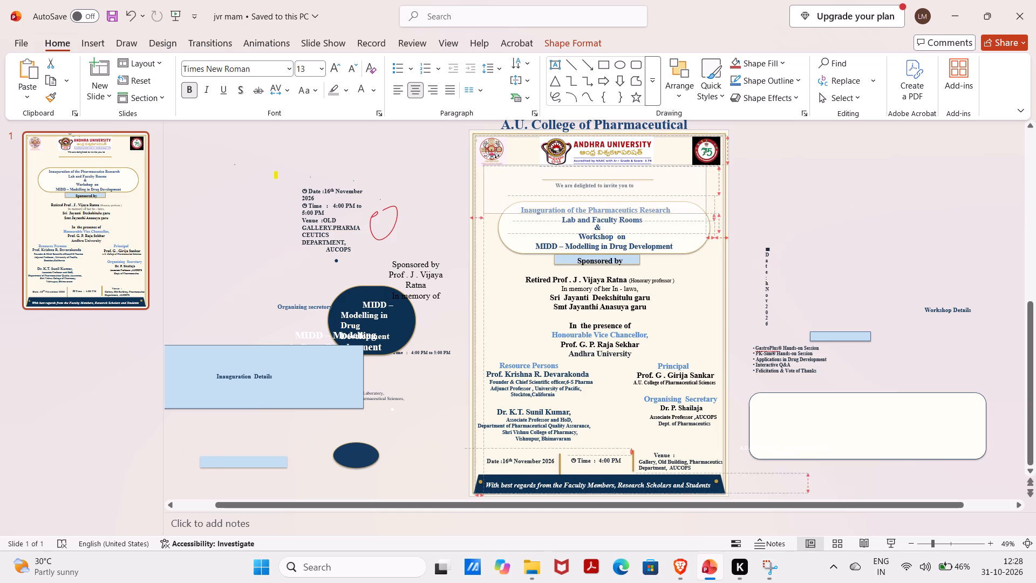
left_click_drag(484, 214, 487, 221)
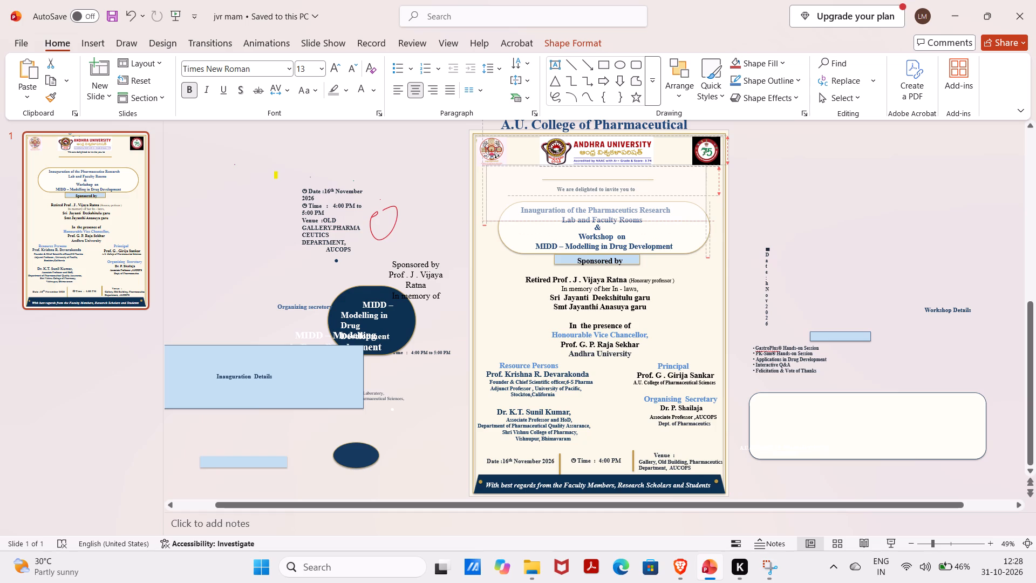
left_click_drag(487, 221, 493, 231)
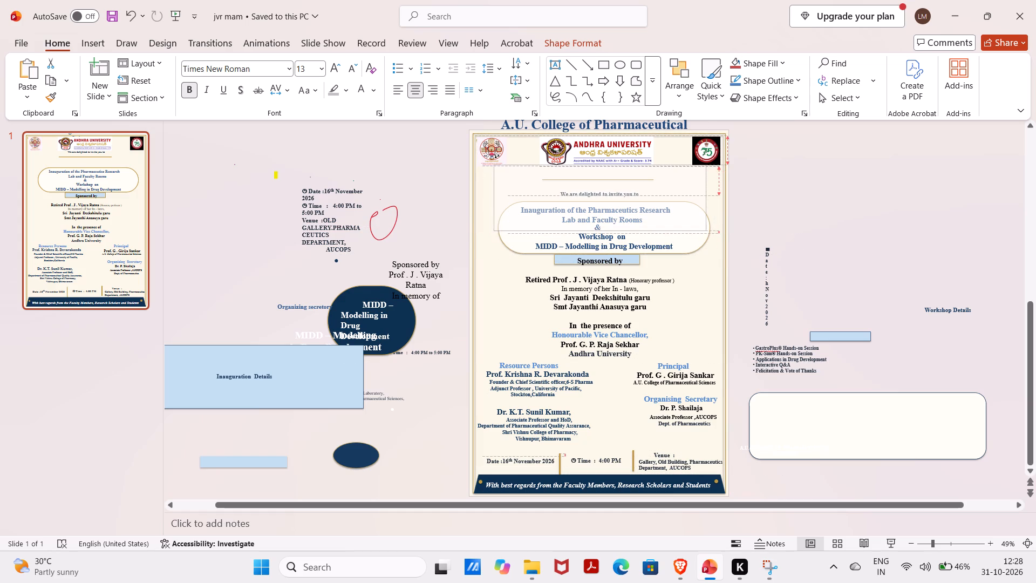
left_click_drag(493, 231, 492, 234)
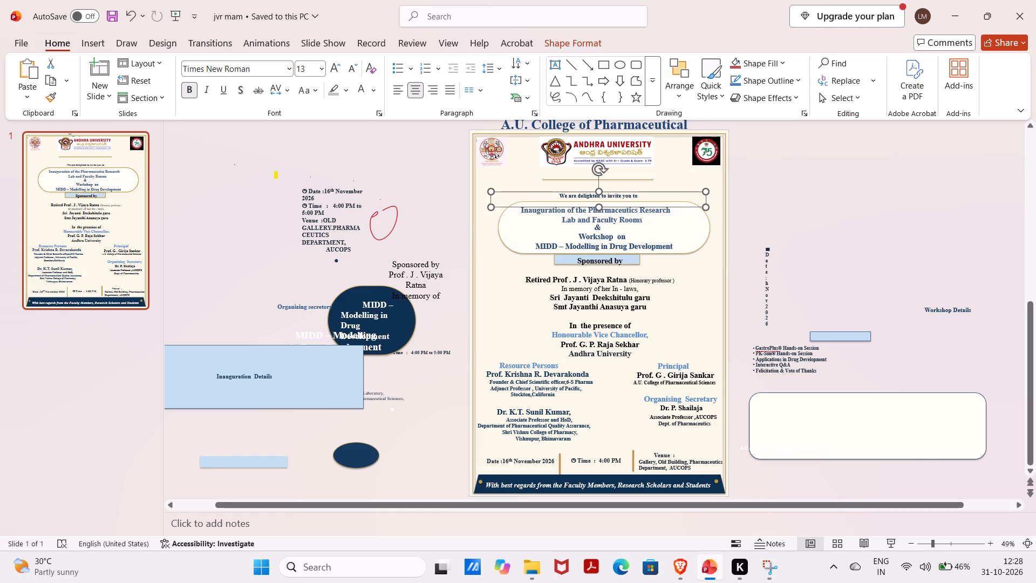
left_click(801, 223)
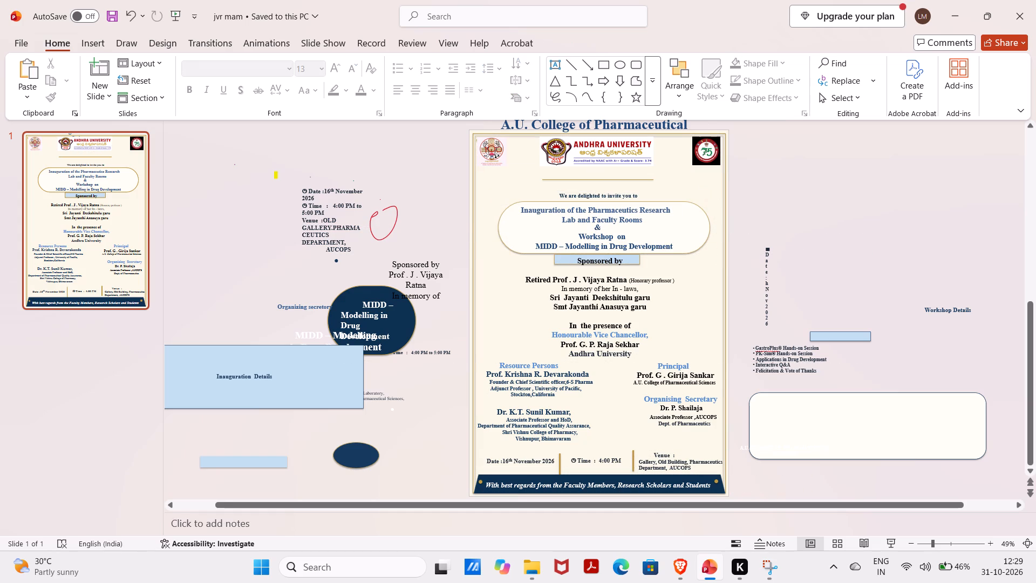
Move the title box with the college name and "Invitation" back onto the slide, directly below the Andhra University logo row.
left_click_drag(637, 121, 636, 131)
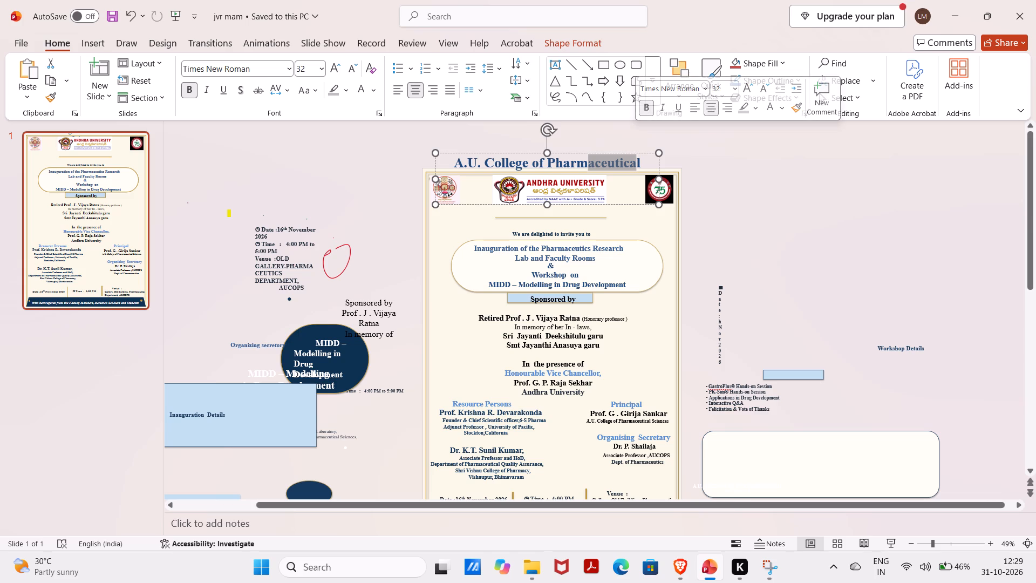
left_click_drag(656, 150, 664, 196)
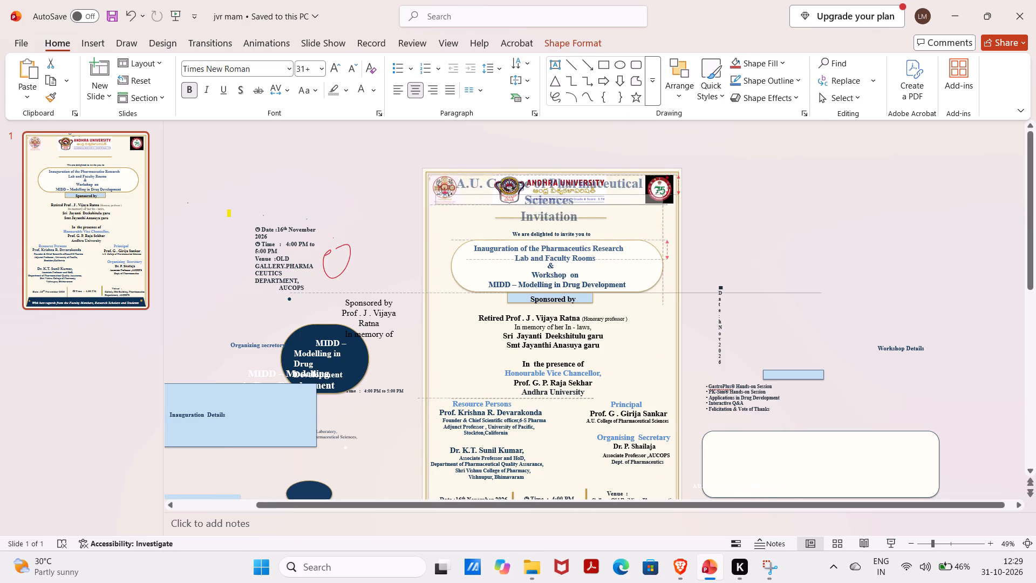
left_click_drag(664, 196, 651, 198)
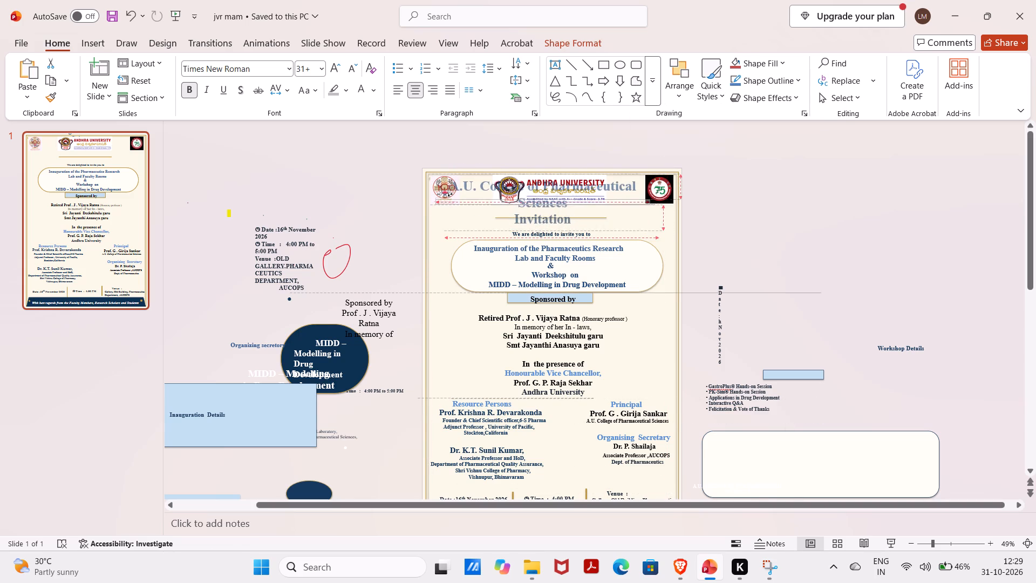
left_click_drag(651, 198, 650, 194)
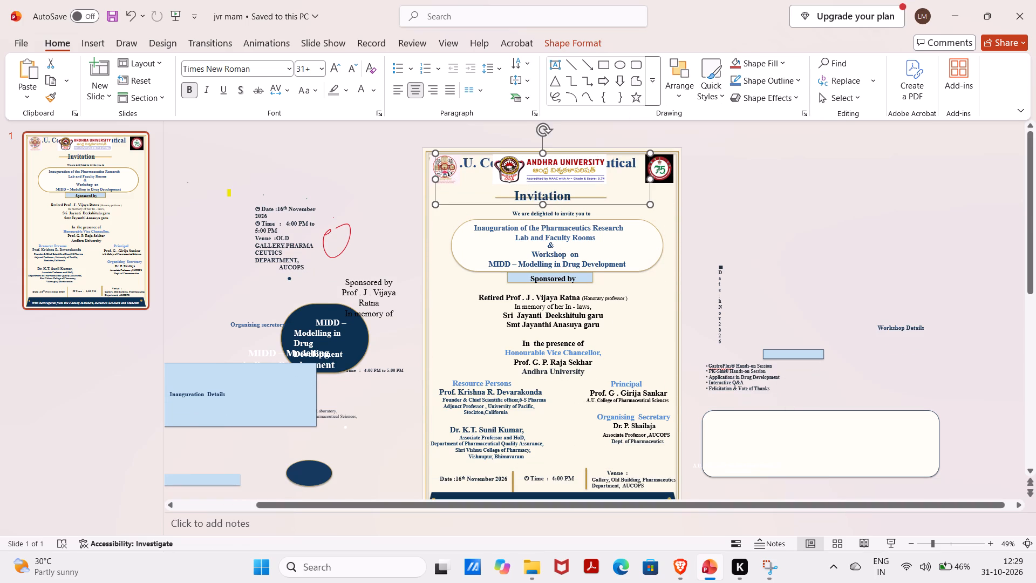
left_click_drag(650, 200, 661, 247)
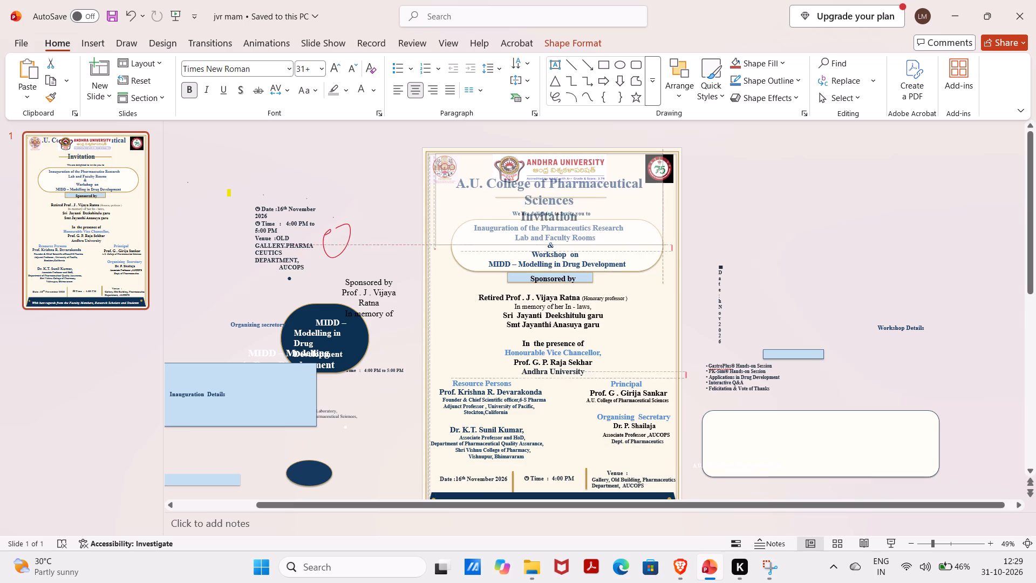
left_click_drag(661, 247, 658, 254)
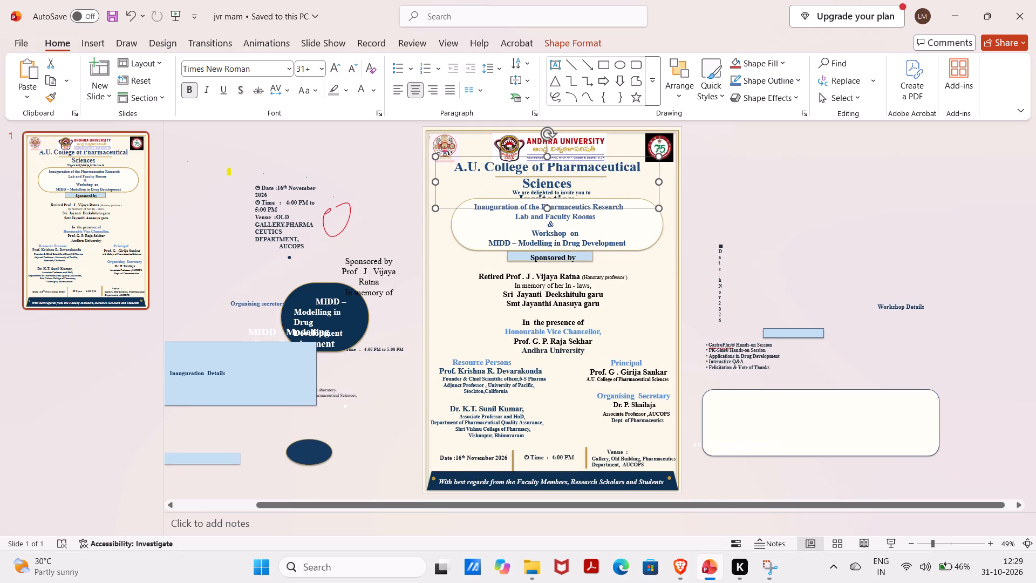
Set the font size of "A.U. College of Pharmaceutical Sciences" in the title box to 28.
left_click_drag(458, 166, 564, 185)
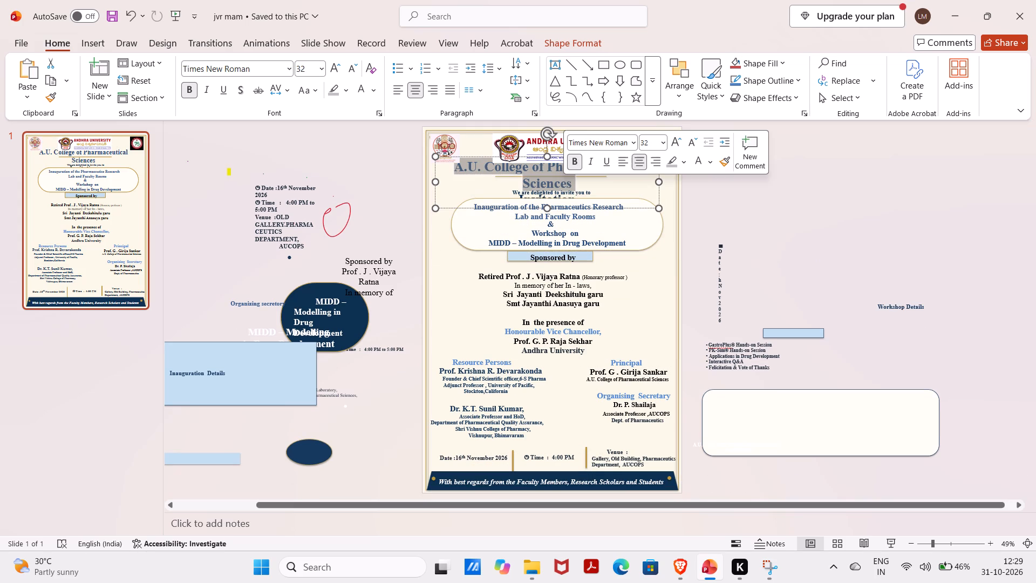
left_click(661, 138)
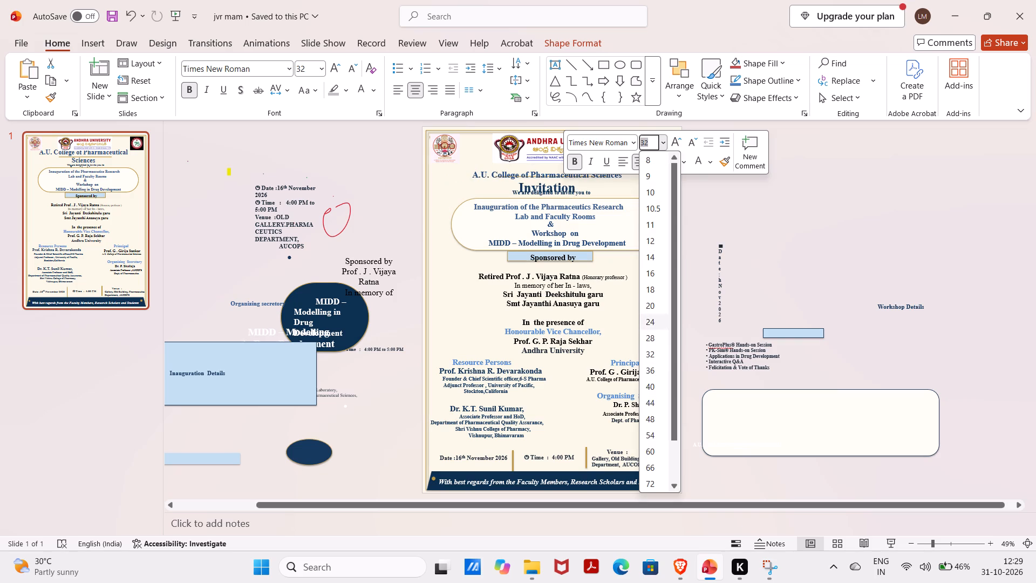
left_click(653, 336)
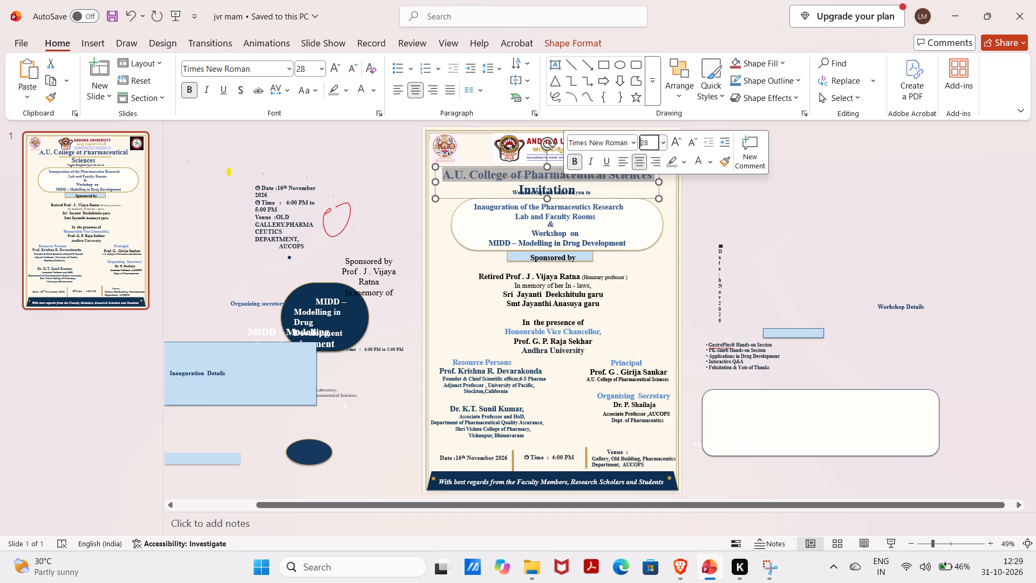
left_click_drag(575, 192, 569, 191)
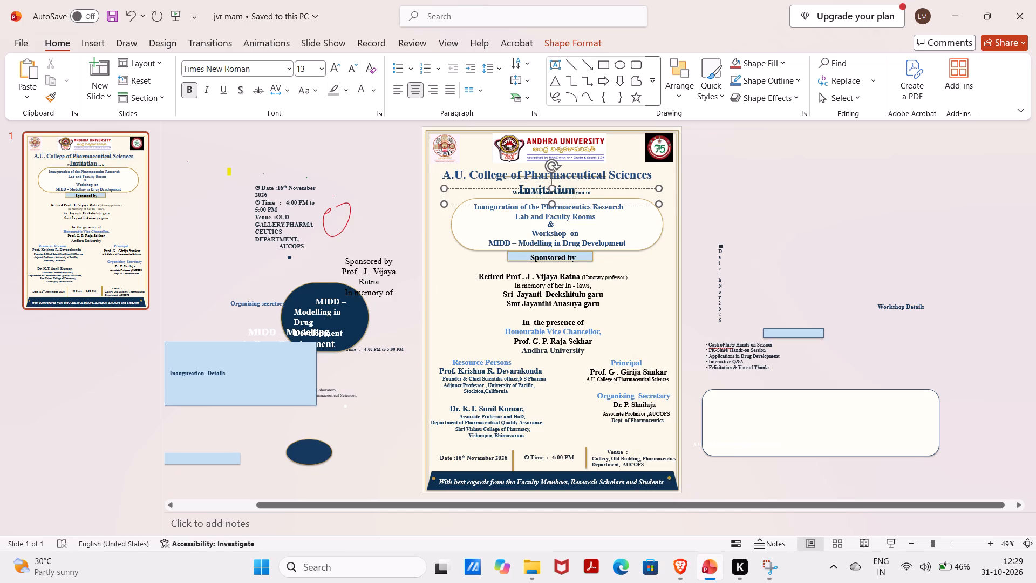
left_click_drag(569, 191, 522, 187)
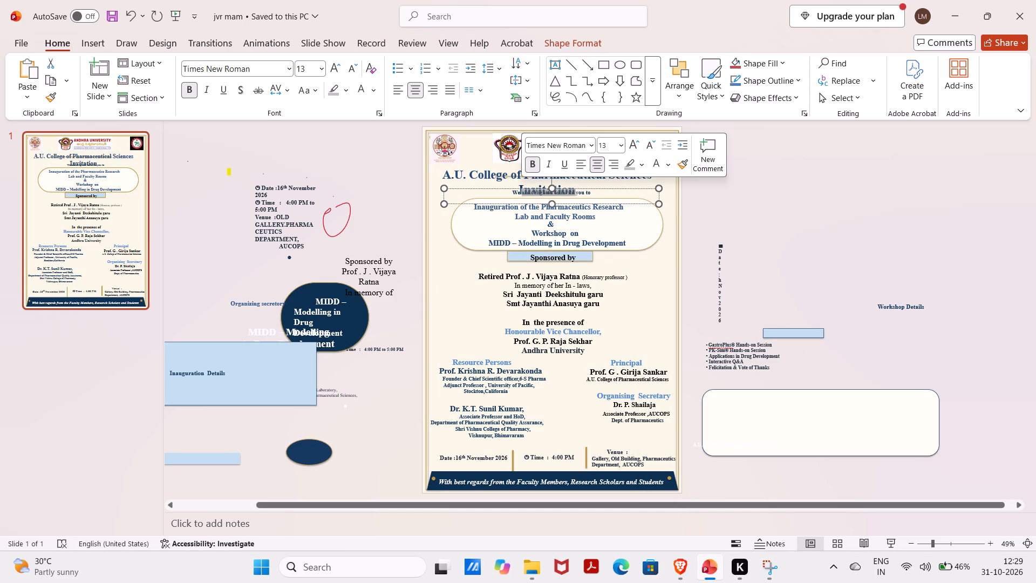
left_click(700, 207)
Enlarge the title box upward and slightly wider so "Invitation" clears the "We are delighted to invite you to" line.
left_click(644, 176)
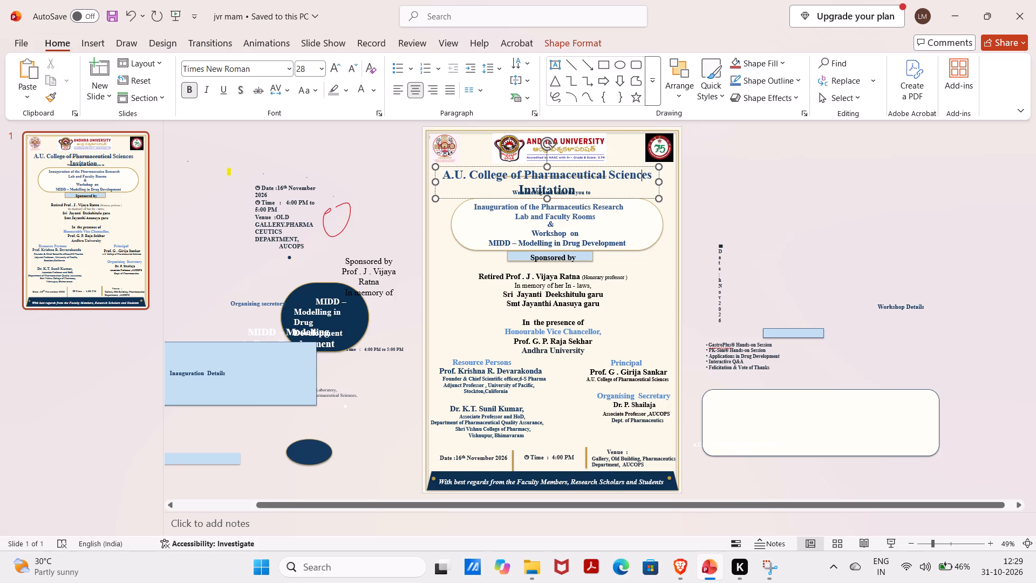
left_click_drag(659, 167, 660, 162)
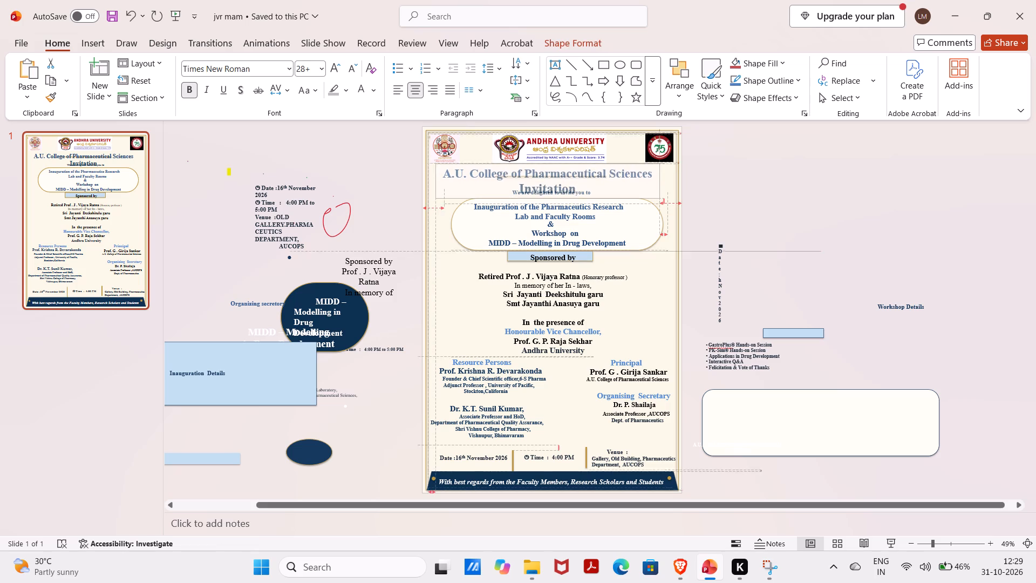
left_click_drag(660, 162, 664, 152)
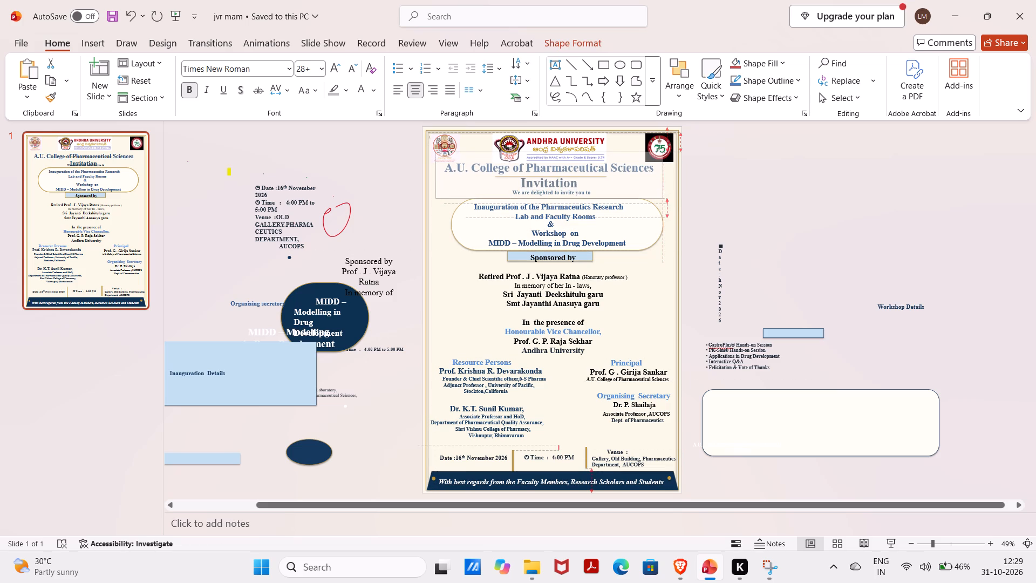
left_click_drag(664, 152, 665, 151)
left_click(844, 214)
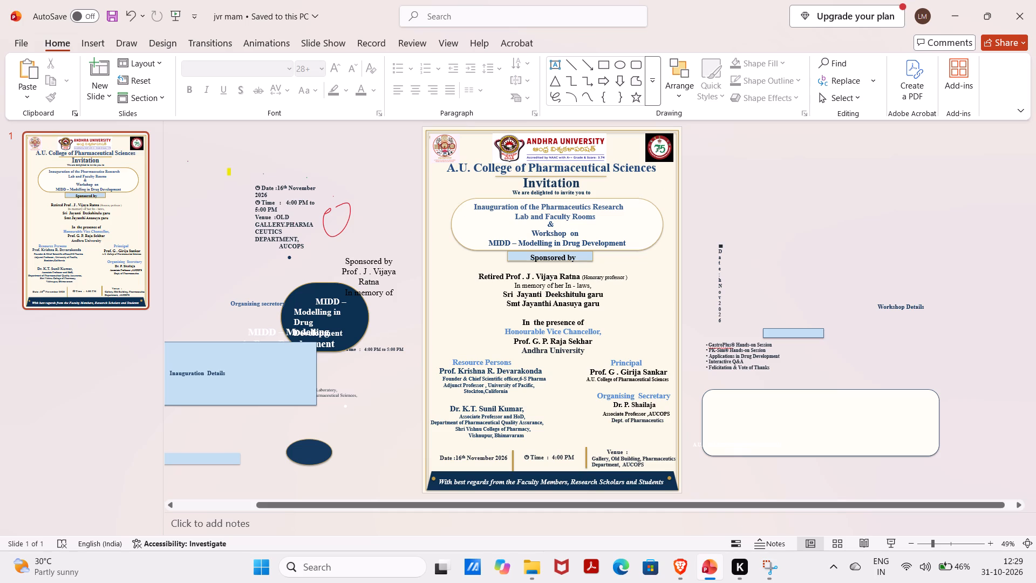
Set the font size of "Invitation" in the title box to 28.
left_click(575, 184)
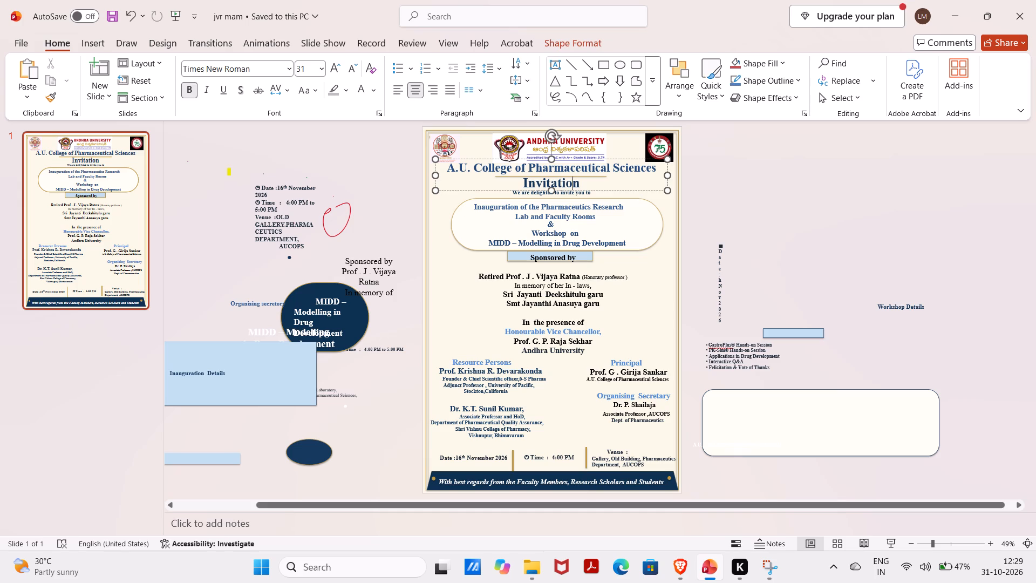
left_click_drag(581, 184, 531, 184)
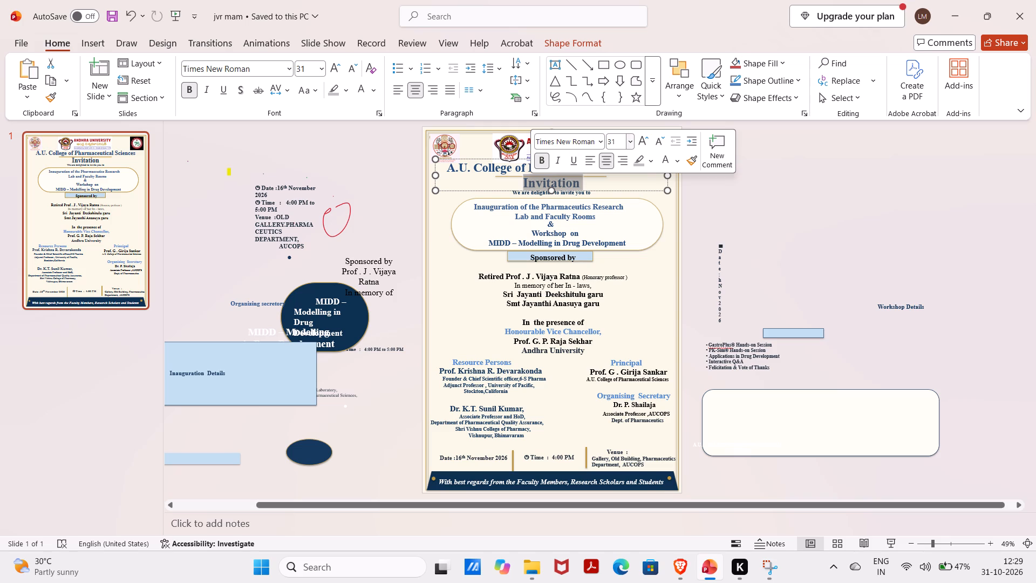
left_click(629, 144)
left_click(618, 338)
left_click(745, 245)
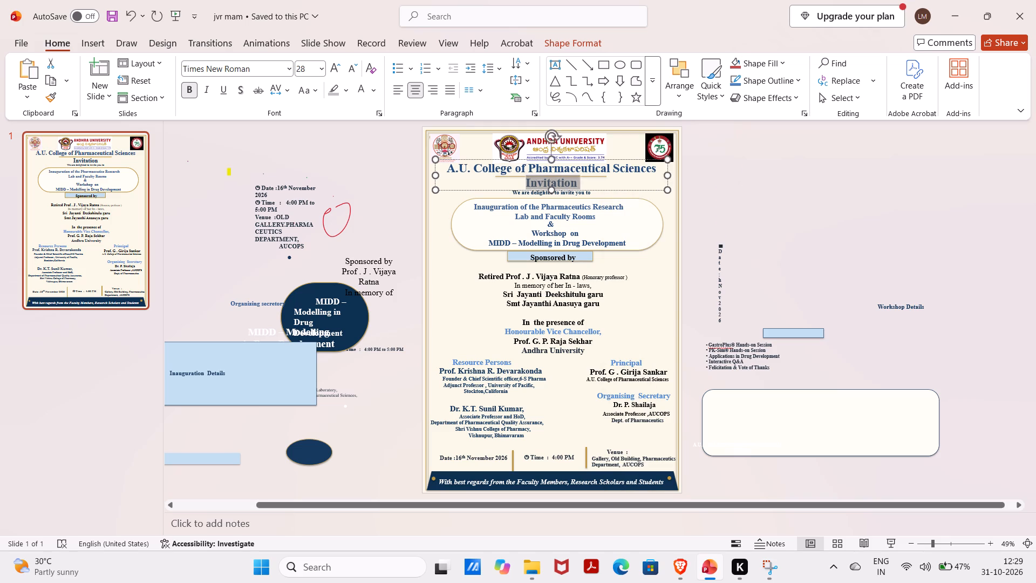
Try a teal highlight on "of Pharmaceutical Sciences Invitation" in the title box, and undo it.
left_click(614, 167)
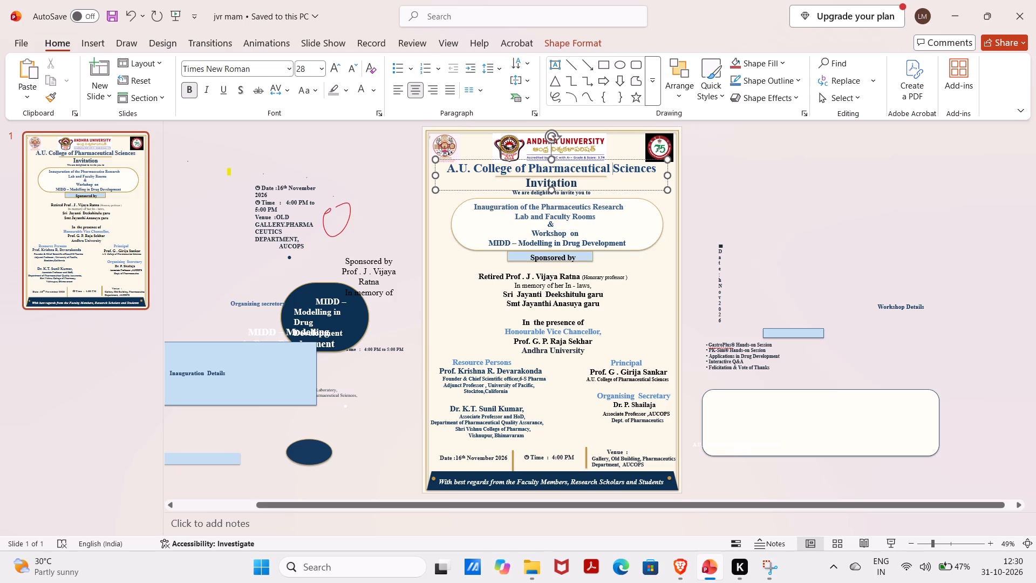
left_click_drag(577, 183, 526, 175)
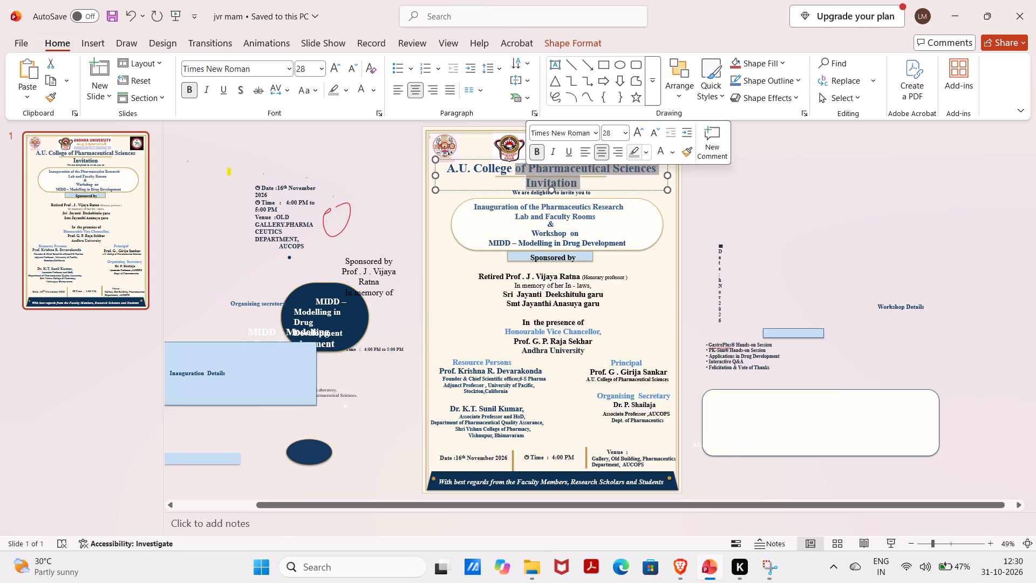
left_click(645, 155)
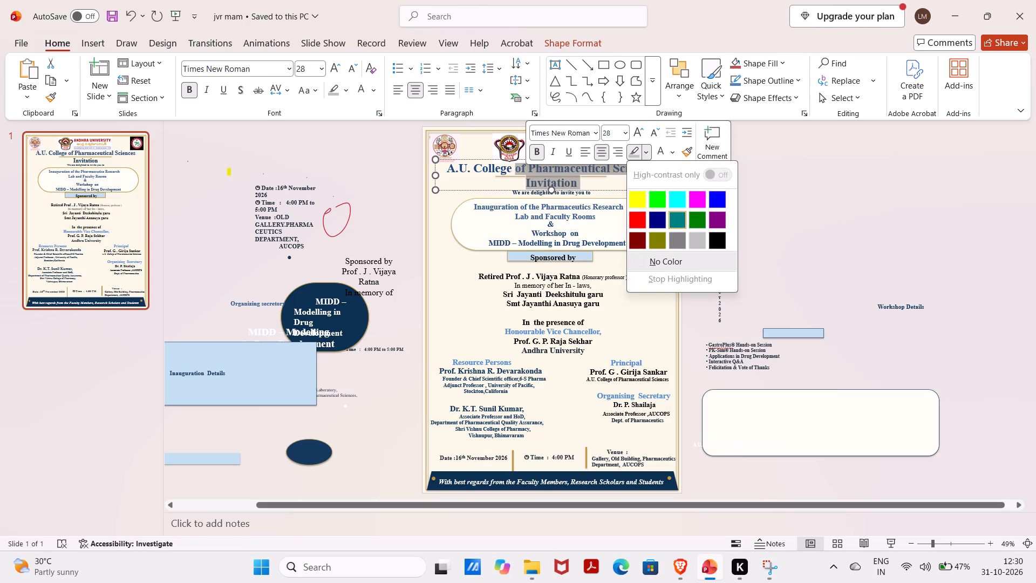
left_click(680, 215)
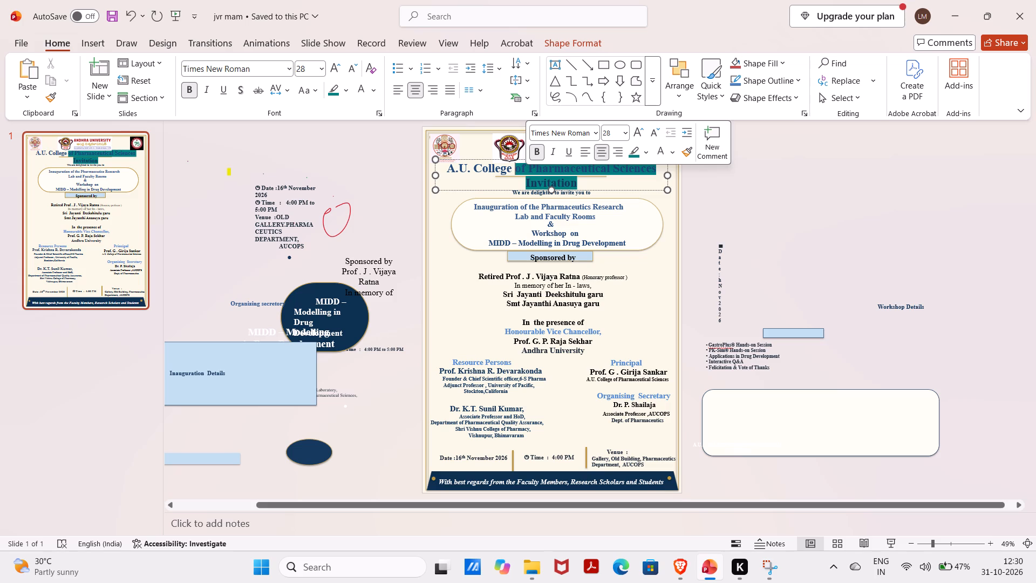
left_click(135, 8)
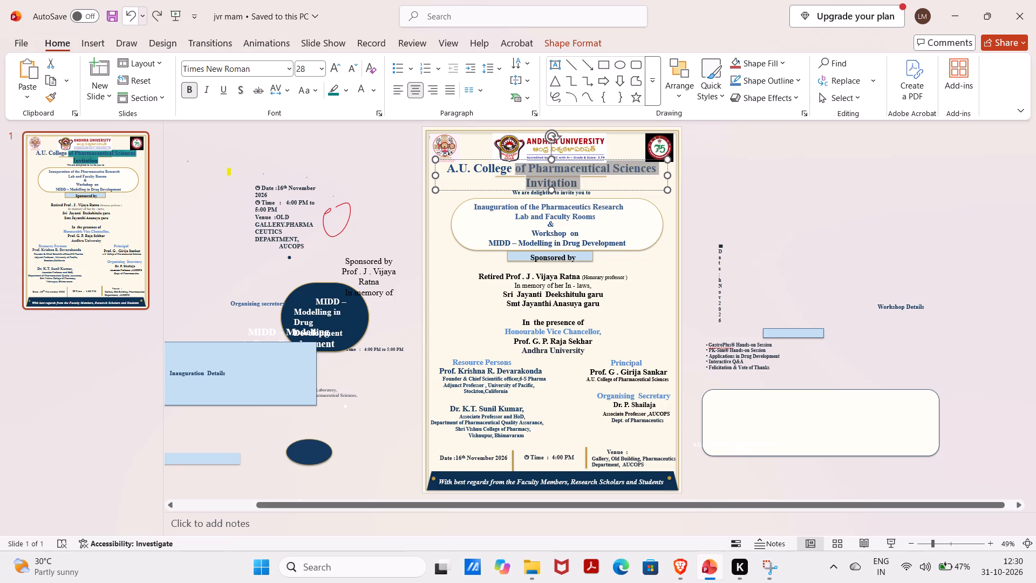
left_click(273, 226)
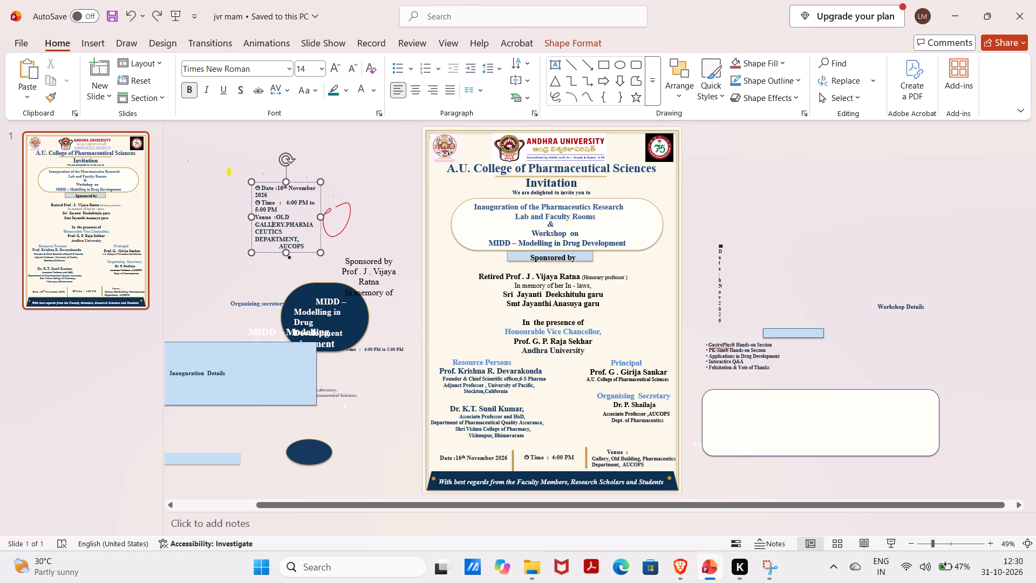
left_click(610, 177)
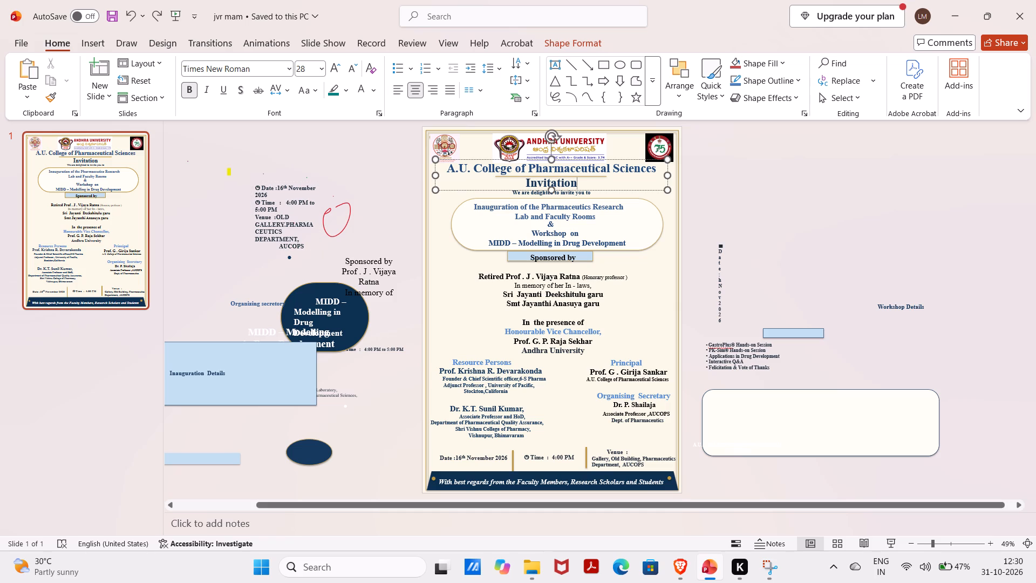
Delete the blank line beneath "Sponsored by" in the sponsor text box.
left_click(564, 264)
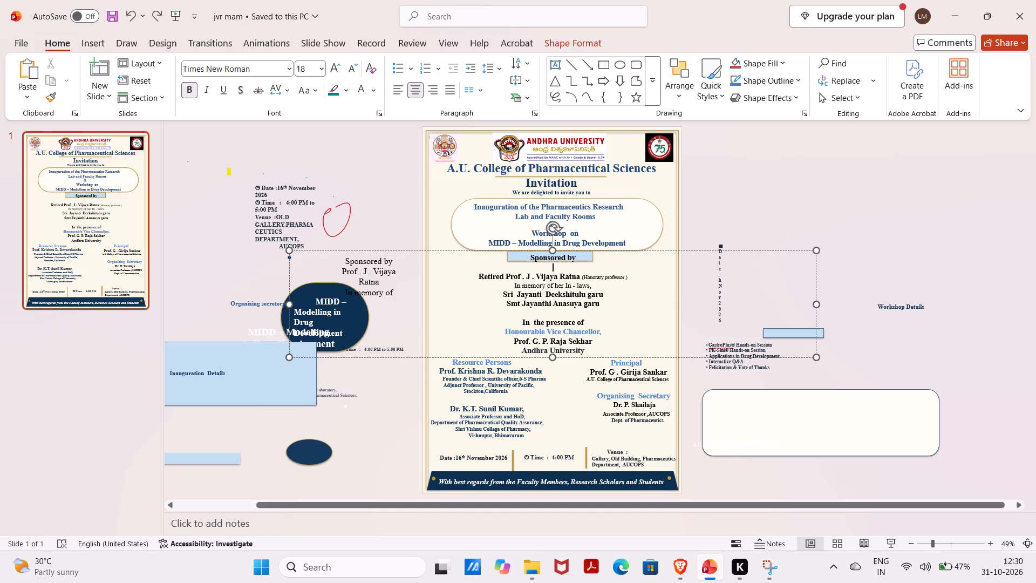
key("BackSpace")
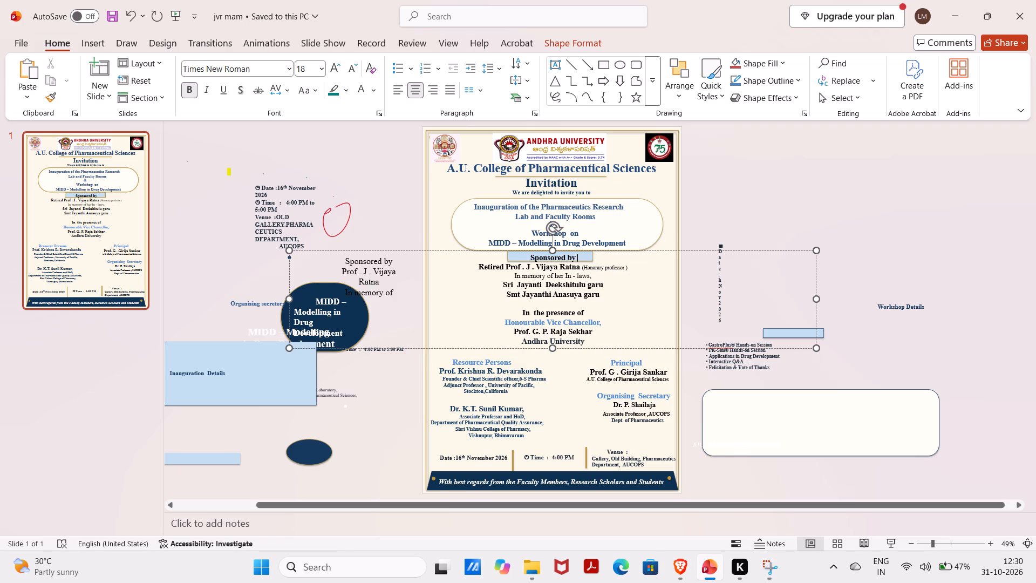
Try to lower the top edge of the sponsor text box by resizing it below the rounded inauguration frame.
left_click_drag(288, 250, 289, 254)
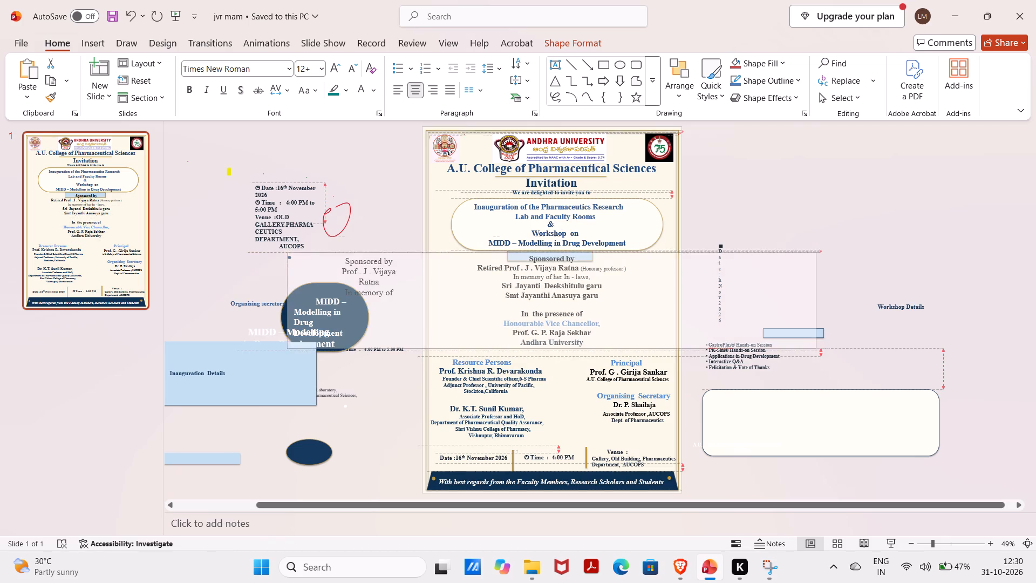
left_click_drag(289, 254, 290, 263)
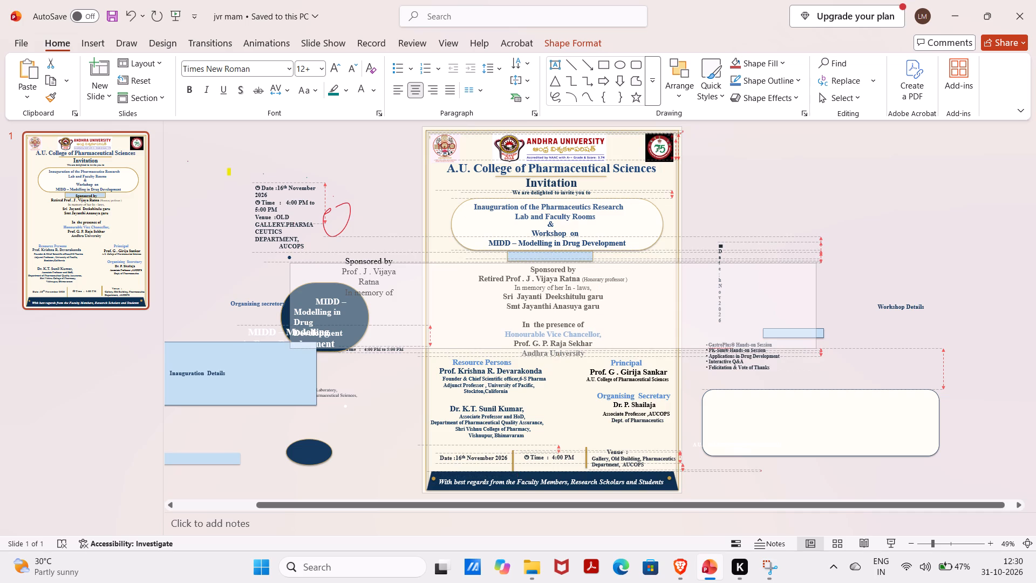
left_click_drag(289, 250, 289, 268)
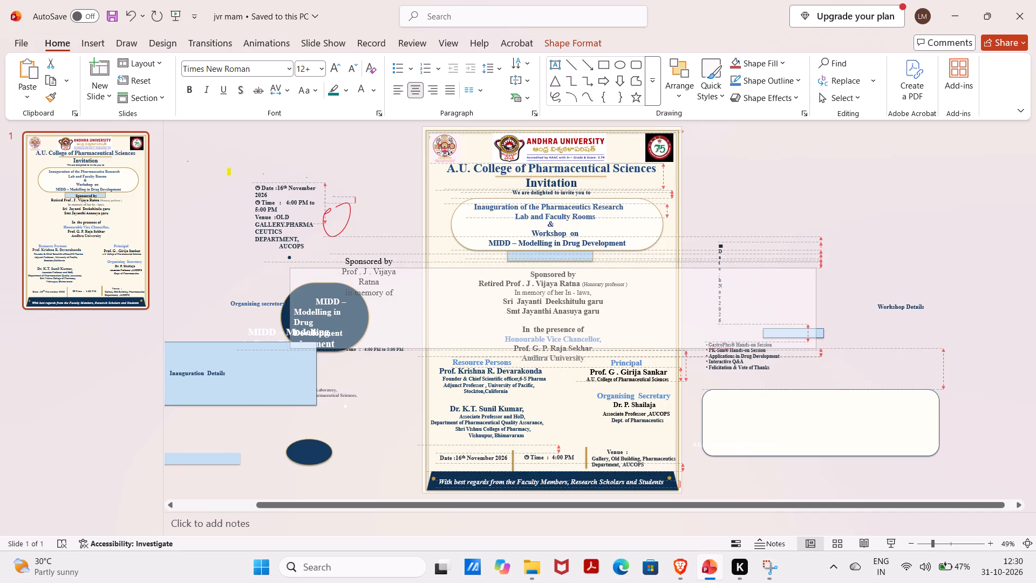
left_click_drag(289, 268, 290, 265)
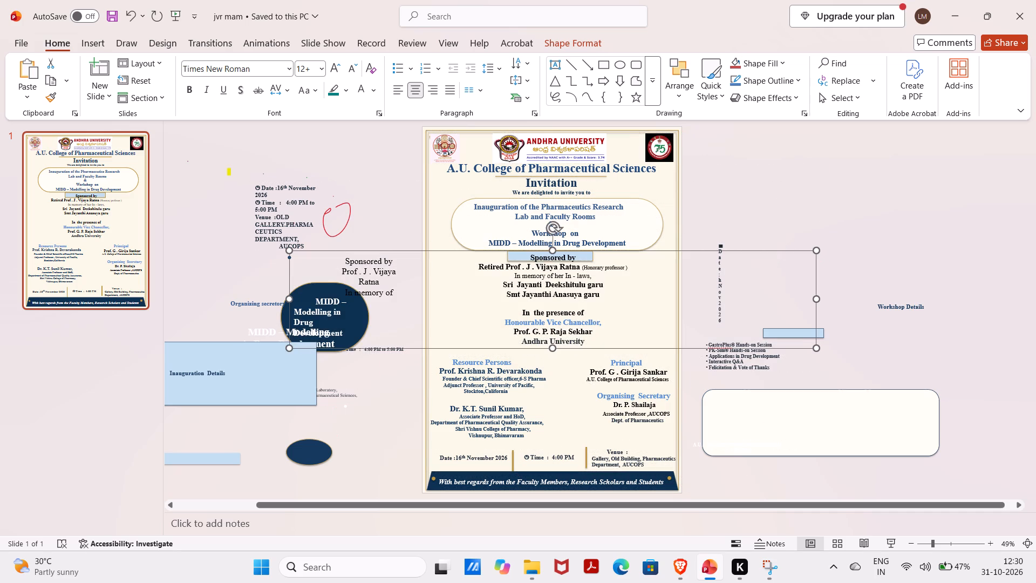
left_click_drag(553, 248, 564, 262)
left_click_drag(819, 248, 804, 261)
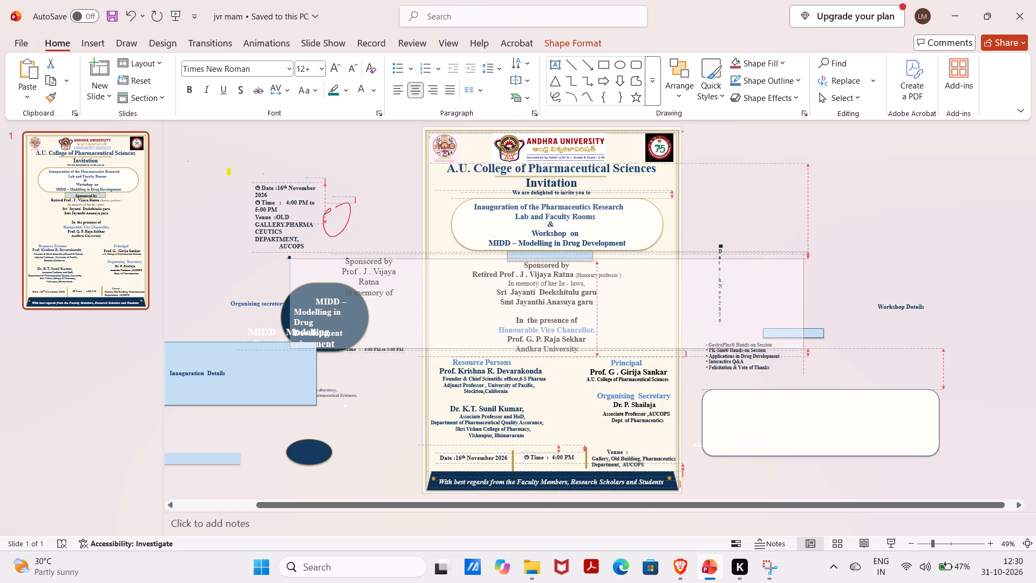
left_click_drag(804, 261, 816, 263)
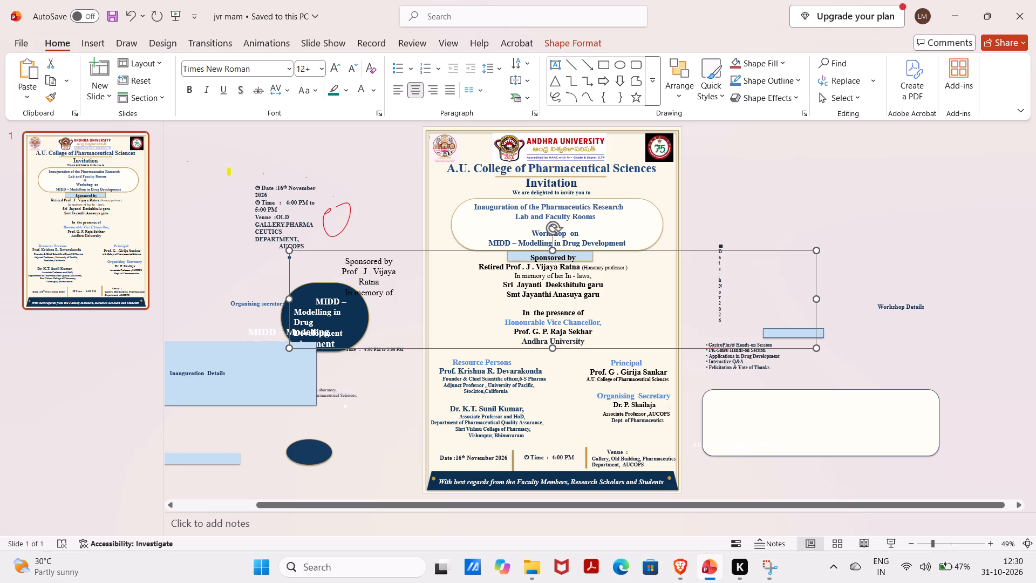
Narrow the sponsor text box off the slide to expose the pale blue bar, and move the bar slightly down from the rounded frame.
left_click_drag(290, 347, 671, 270)
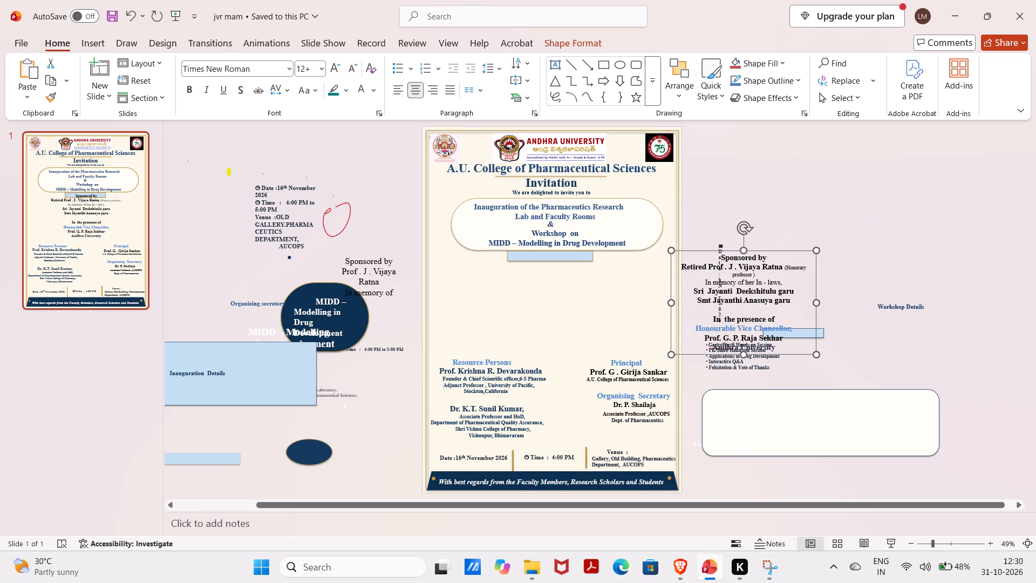
left_click(582, 255)
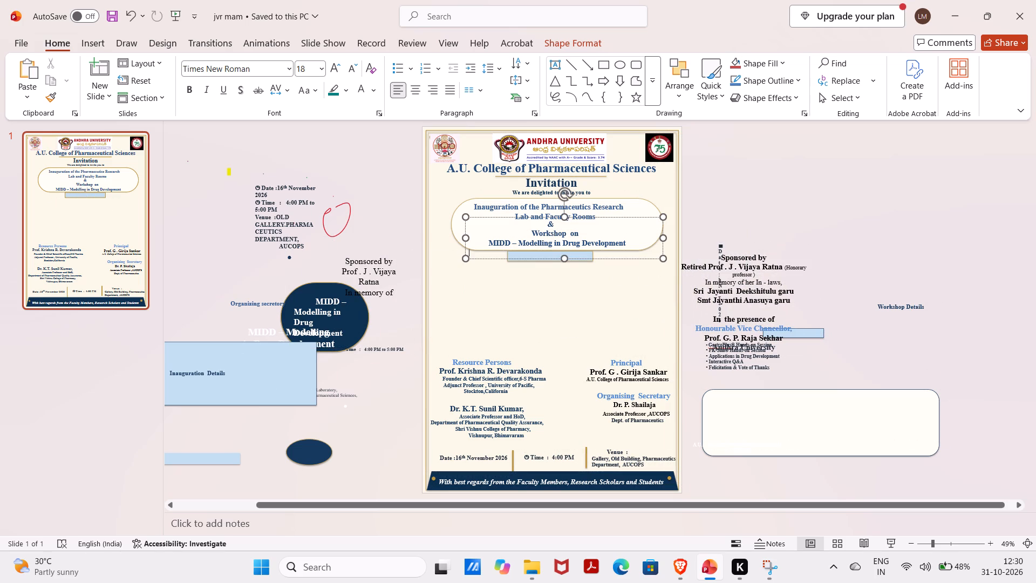
left_click(532, 261)
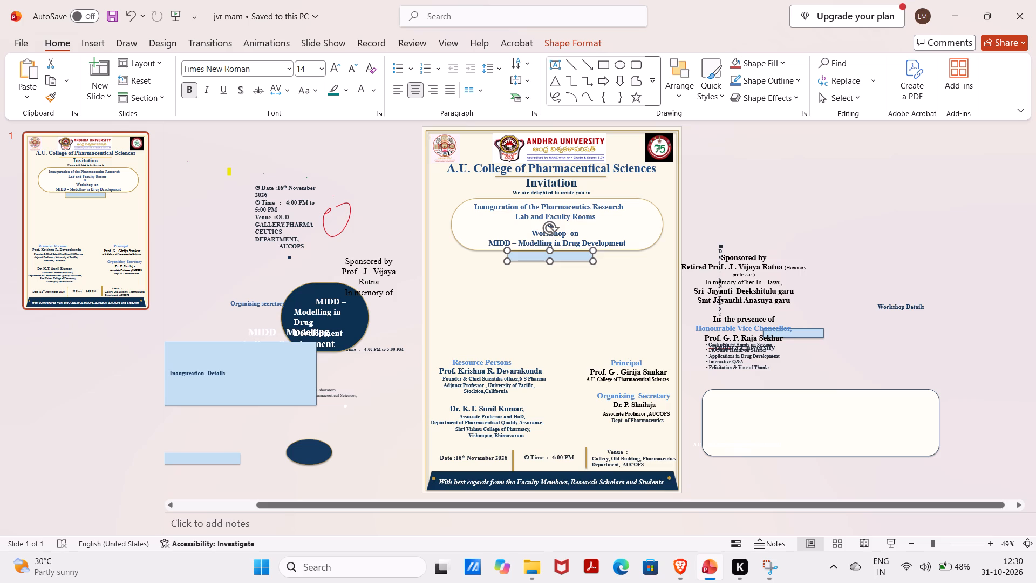
left_click_drag(530, 261, 534, 268)
Widen the sponsor text box back across the slide, extending its left edge past the slide's left border.
left_click(696, 266)
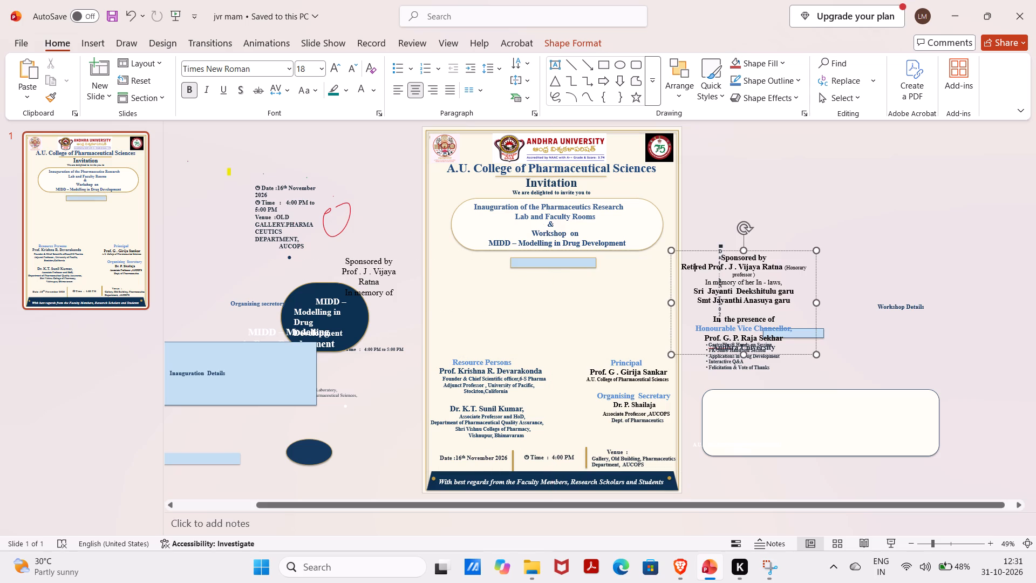
left_click_drag(667, 301, 590, 304)
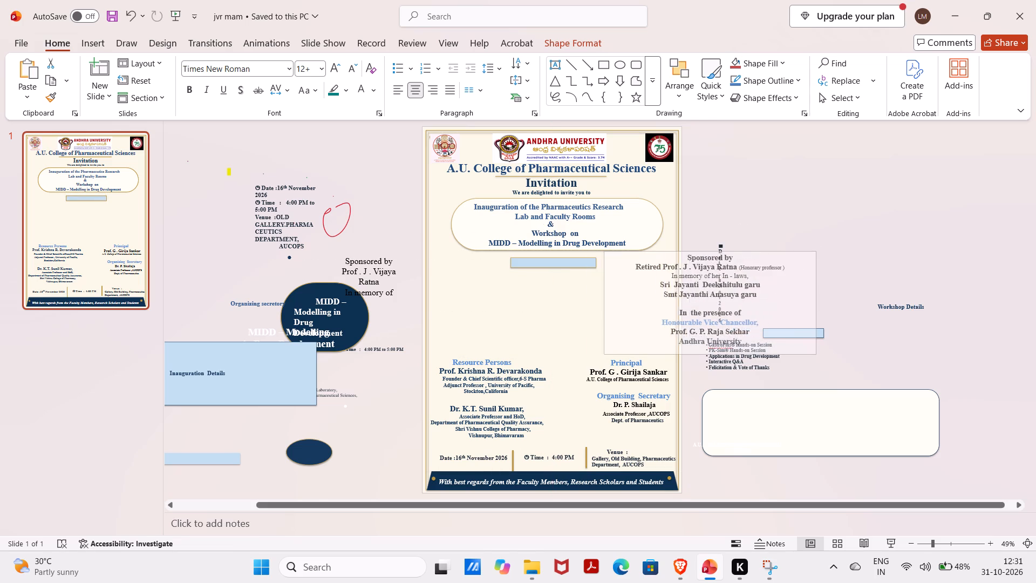
left_click_drag(590, 304, 406, 340)
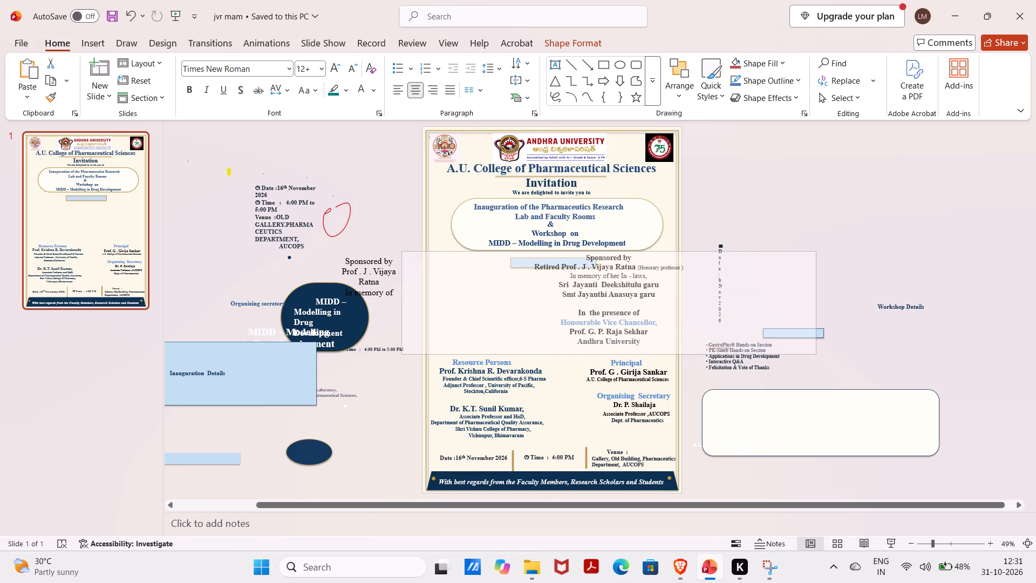
left_click_drag(406, 340, 374, 354)
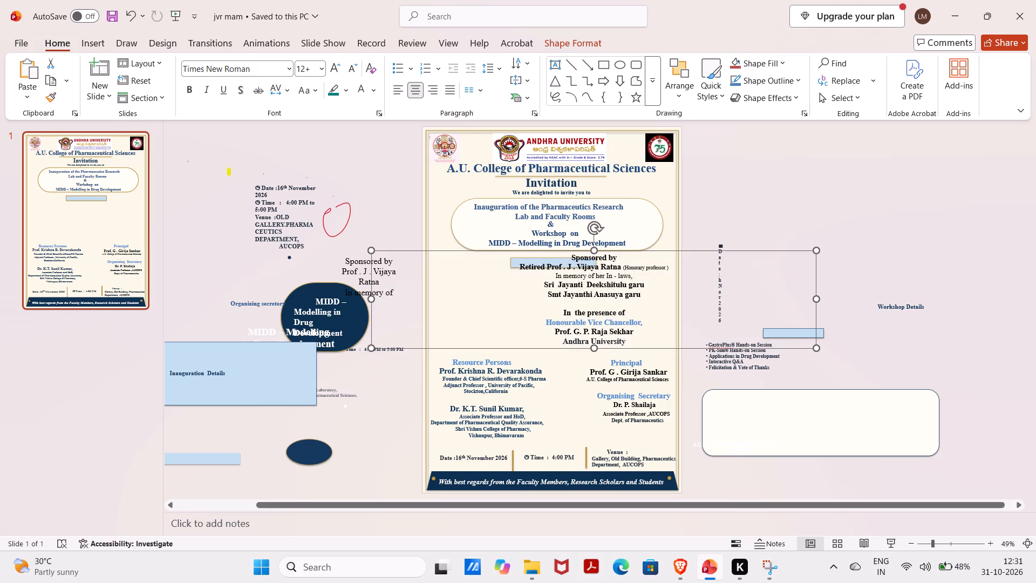
Insert a blank line above "Sponsored by" to shift the sponsor text down one line.
left_click(571, 259)
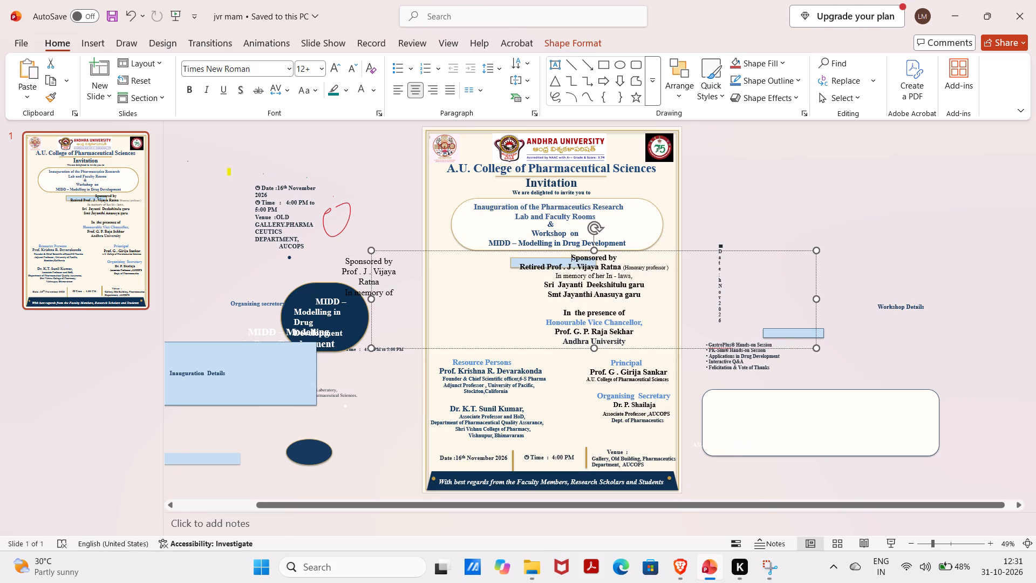
key("Return")
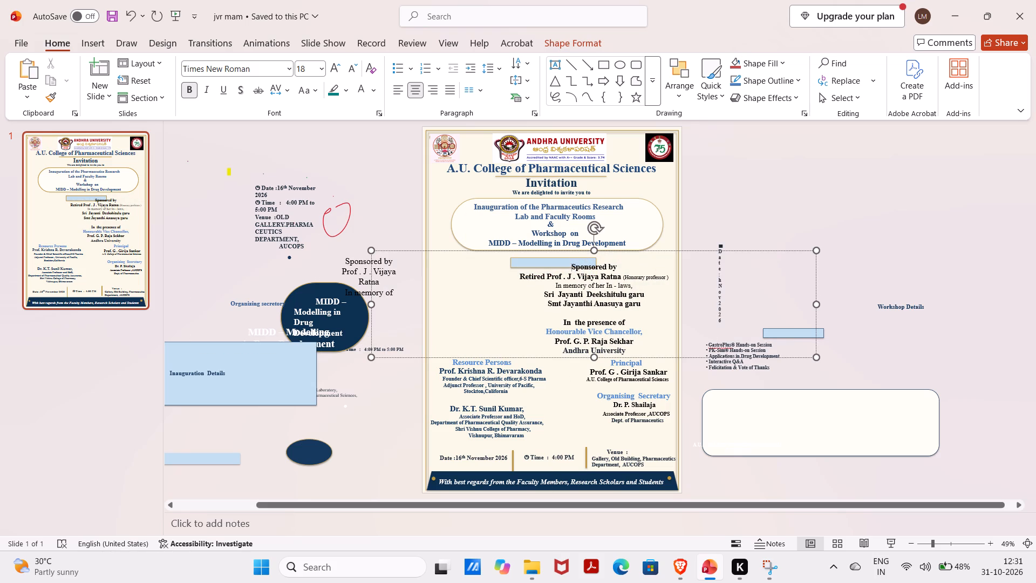
Extend the sponsor text box's left edge further past the slide and raise its top slightly, centring "Sponsored by" on the pale blue bar.
left_click_drag(373, 356, 363, 354)
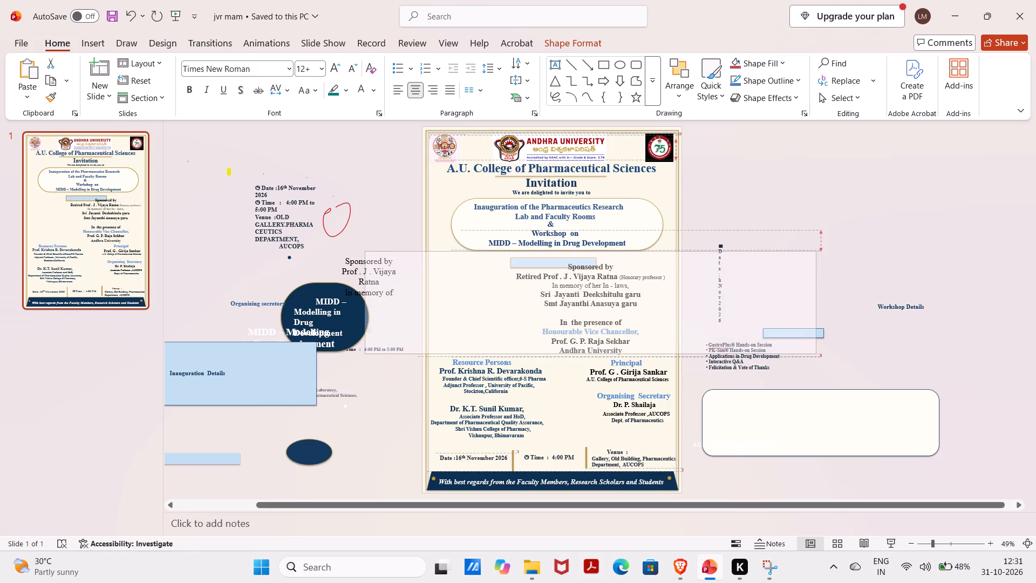
left_click_drag(363, 354, 318, 336)
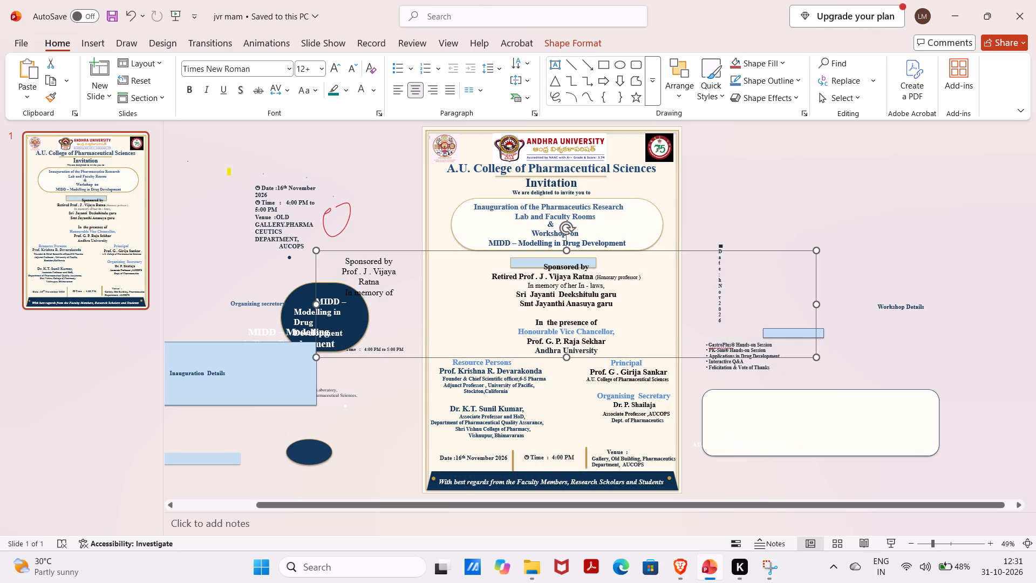
left_click_drag(315, 248, 293, 249)
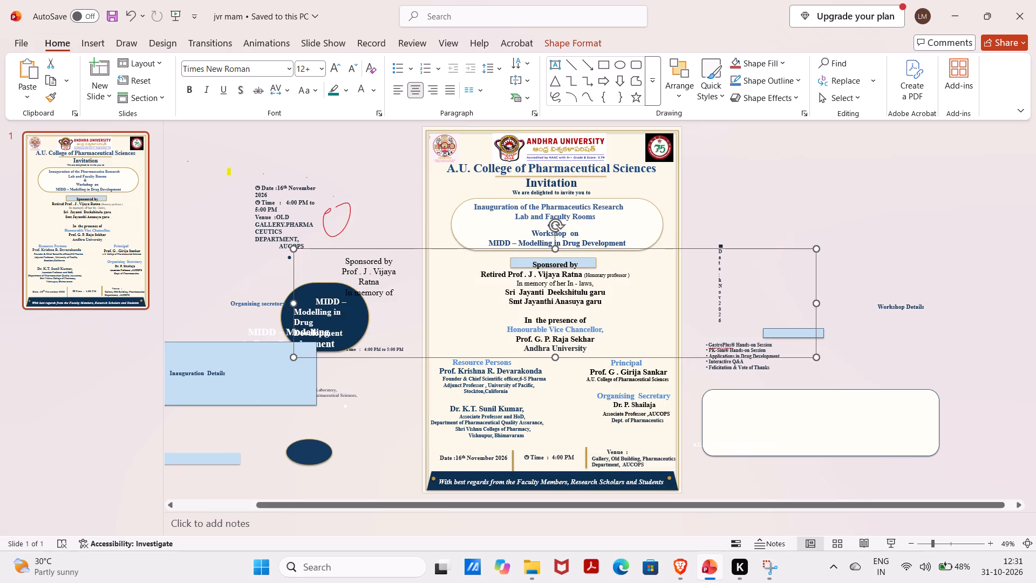
left_click_drag(295, 249, 293, 249)
left_click_drag(293, 249, 289, 247)
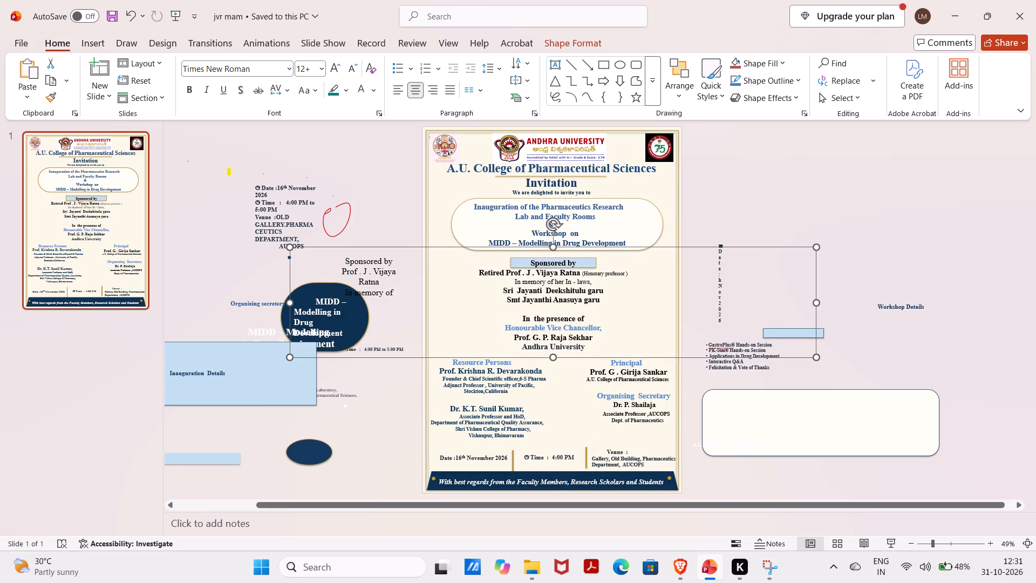
left_click(759, 208)
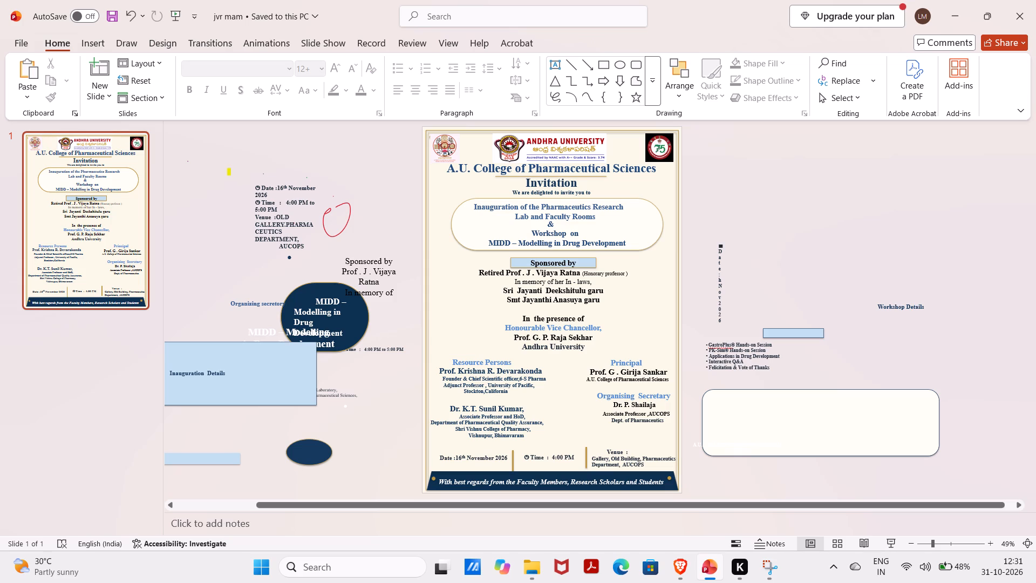
Insert a blank line below "Sponsored by" to separate it from the sponsor names.
left_click(578, 266)
key("Return")
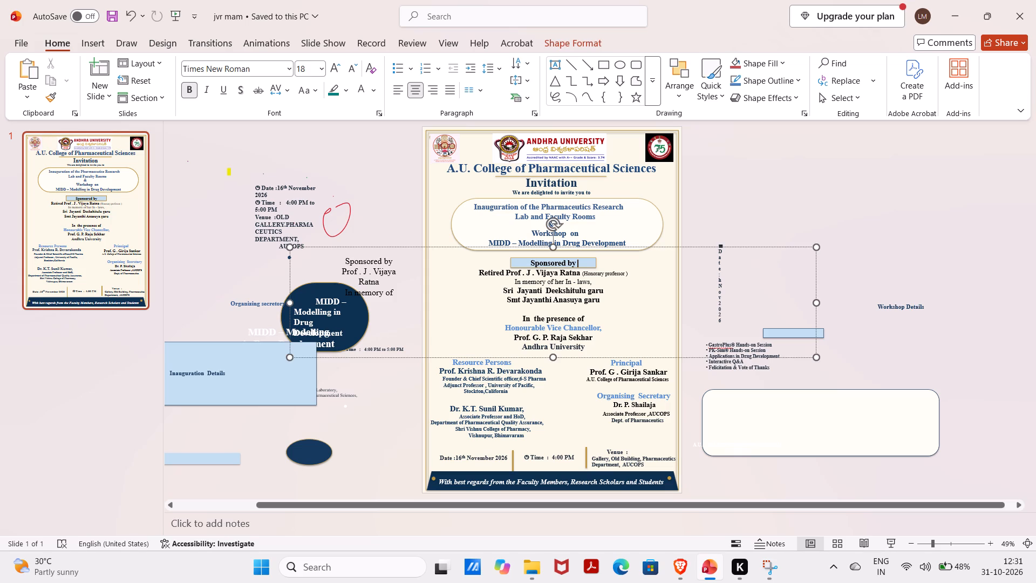
left_click(713, 171)
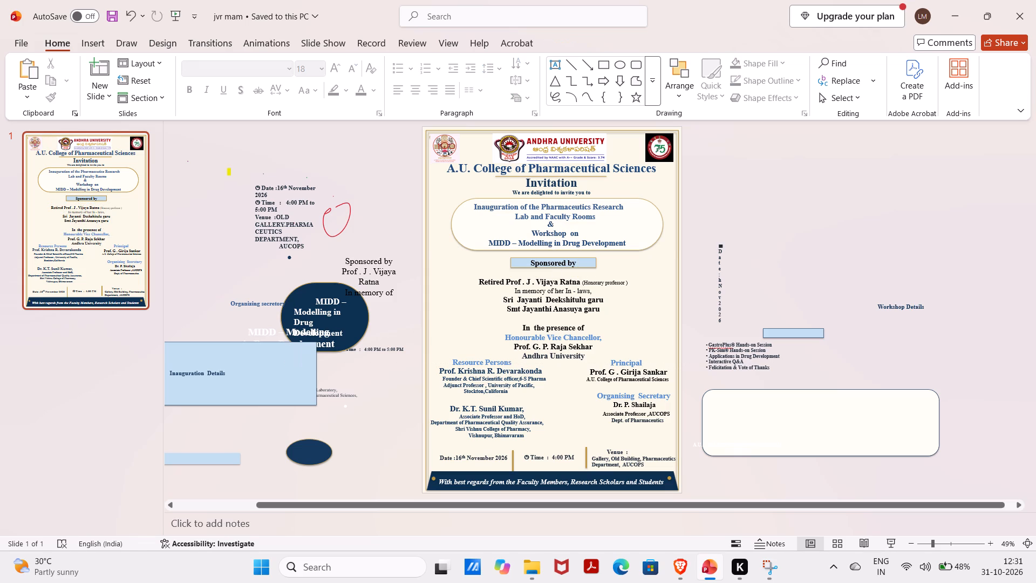